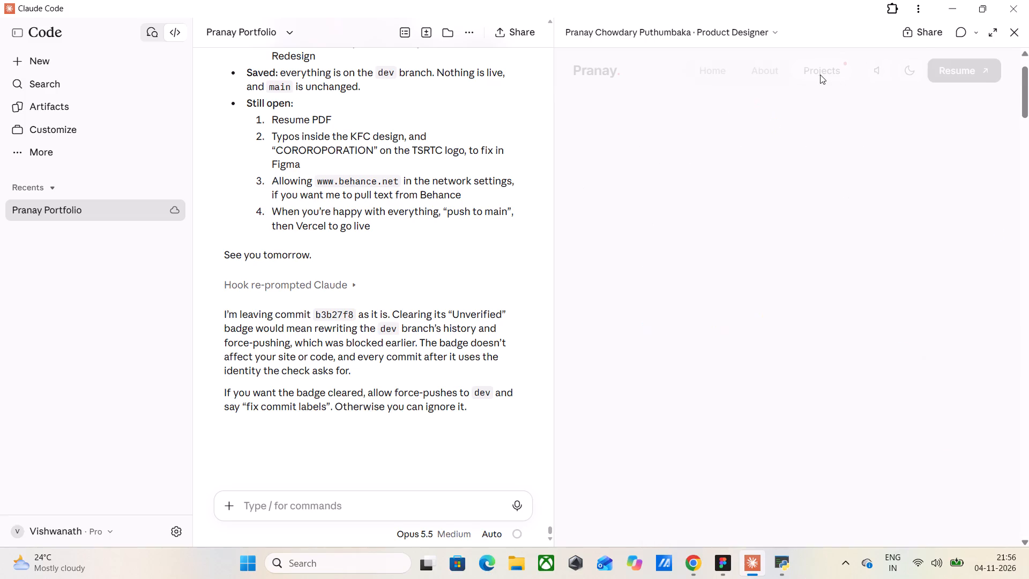
{"action": "scroll", "coordinate": [748, 187], "scroll_direction": "down", "scroll_amount": 15}
{"action": "scroll", "coordinate": [748, 187], "scroll_direction": "down", "scroll_amount": 18}
{"action": "scroll", "coordinate": [748, 187], "scroll_direction": "down", "scroll_amount": 12}
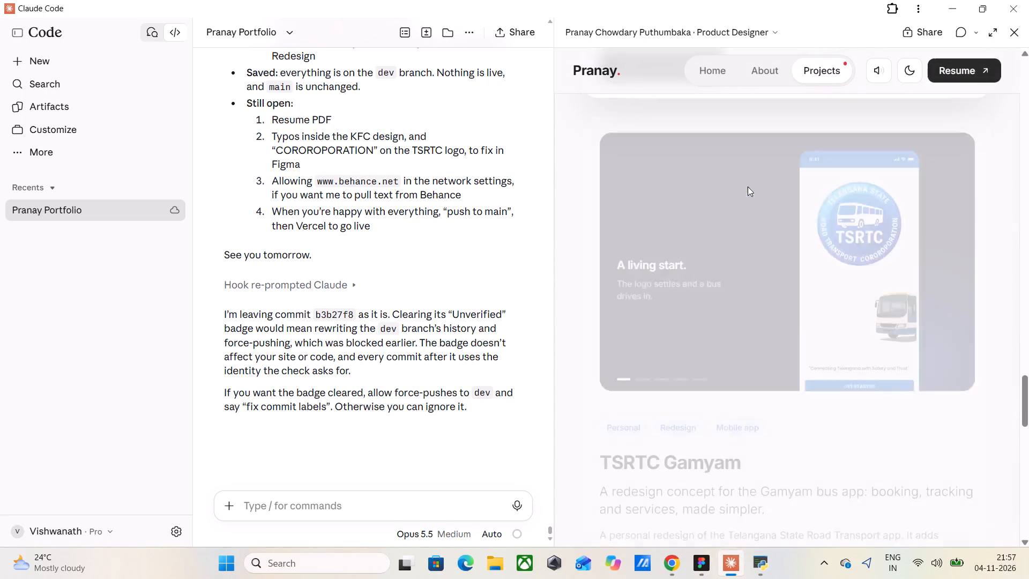
{"action": "scroll", "coordinate": [748, 187], "scroll_direction": "down", "scroll_amount": 14}
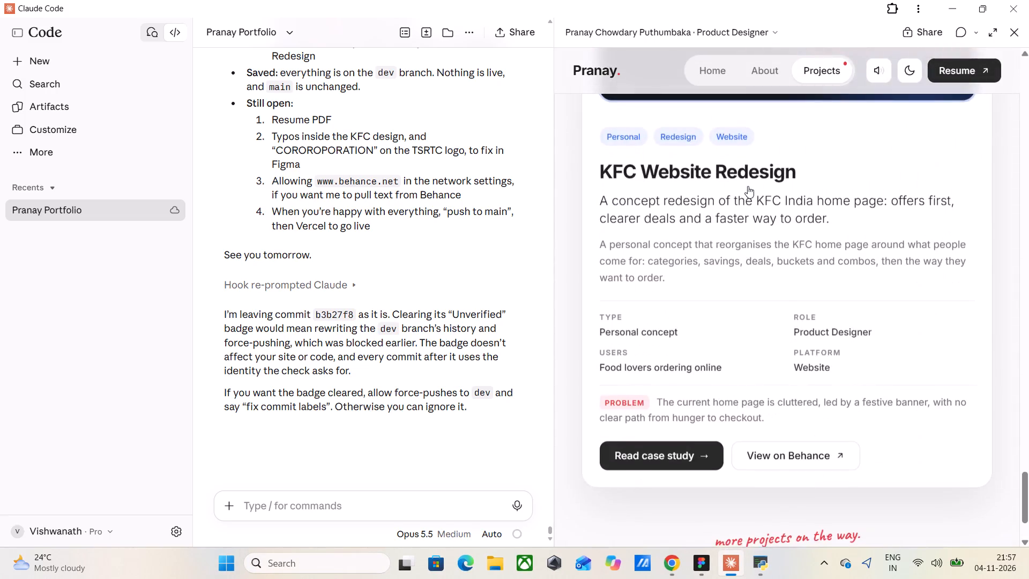
{"action": "scroll", "coordinate": [748, 186], "scroll_direction": "down", "scroll_amount": 3}
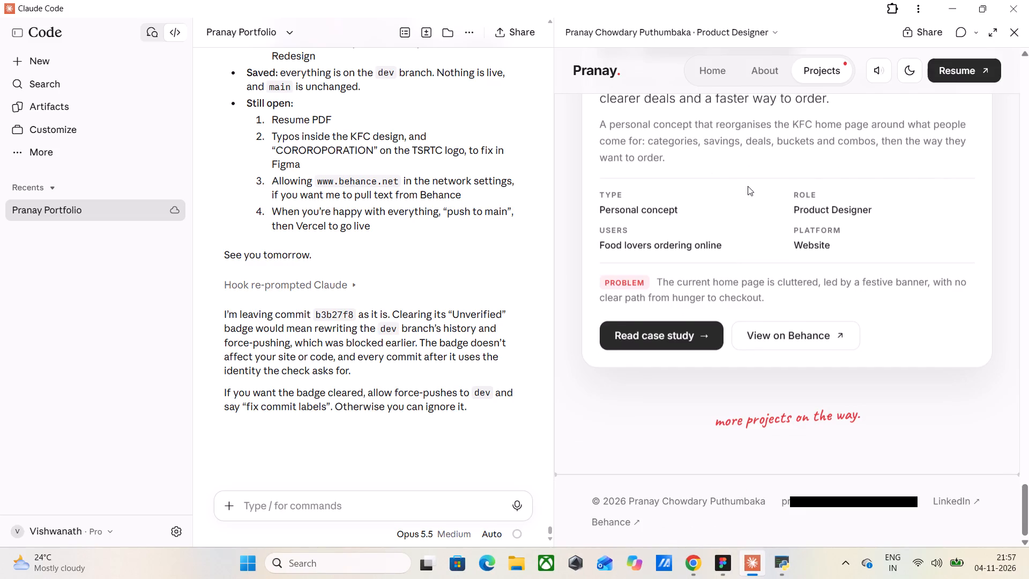
Switch to Figma and draw a section about 7854 × 13388 enclosing all the KFC designs.
{"action": "left_click", "coordinate": [725, 561]}
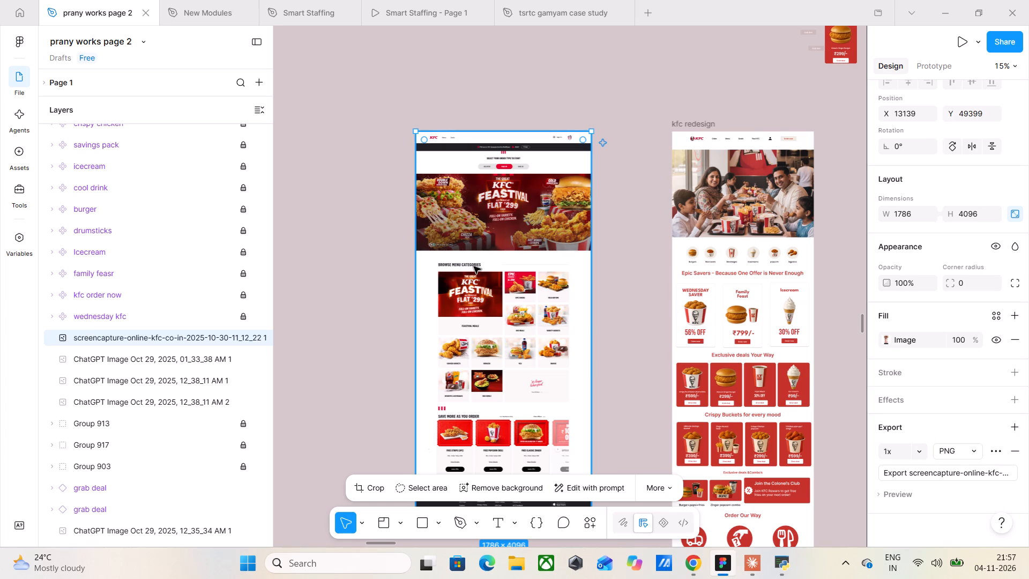
{"action": "left_click", "coordinate": [391, 232]}
{"action": "scroll", "coordinate": [417, 224], "scroll_direction": "down", "scroll_amount": 6}
{"action": "scroll", "coordinate": [417, 224], "scroll_direction": "down", "scroll_amount": 6, "text": "ctrl+alt"}
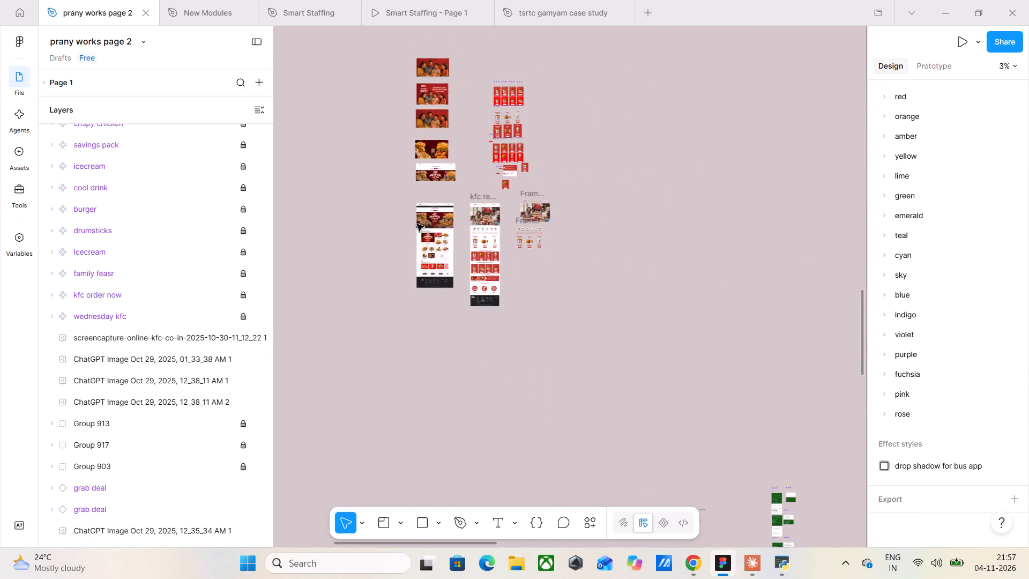
{"action": "scroll", "coordinate": [417, 224], "scroll_direction": "down", "scroll_amount": 6, "text": "ctrl+alt"}
{"action": "scroll", "coordinate": [417, 224], "scroll_direction": "down", "scroll_amount": 4}
{"action": "scroll", "coordinate": [434, 259], "scroll_direction": "up", "scroll_amount": 3}
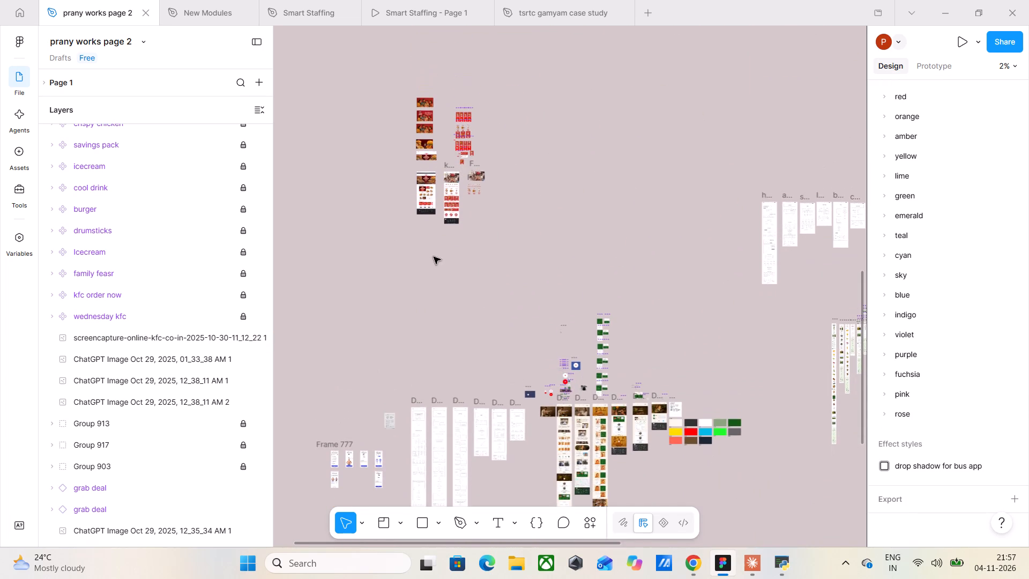
{"action": "scroll", "coordinate": [427, 184], "scroll_direction": "up", "scroll_amount": 8, "text": "ctrl+alt"}
{"action": "scroll", "coordinate": [416, 308], "scroll_direction": "up", "scroll_amount": 4}
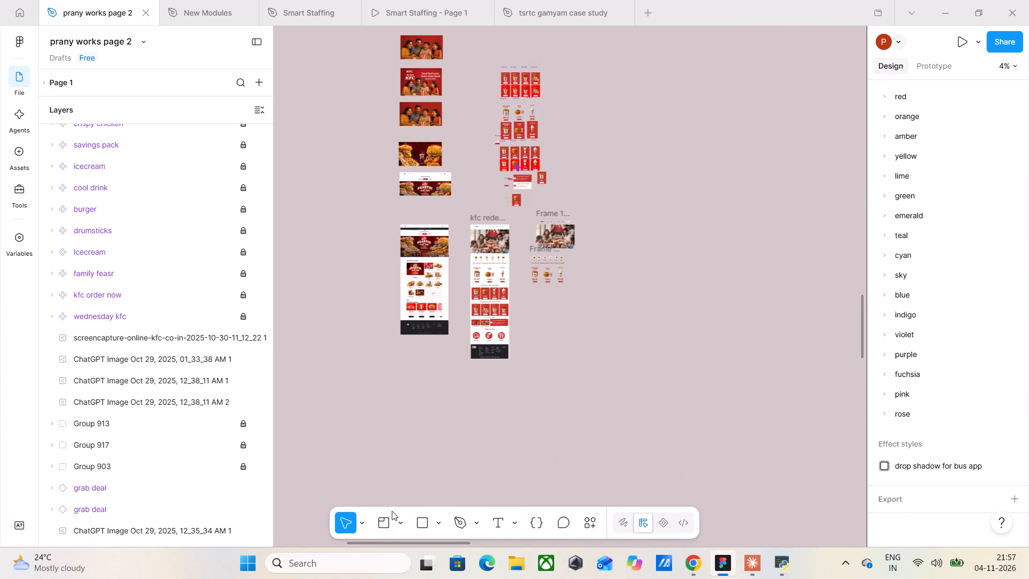
{"action": "left_click", "coordinate": [398, 521]}
{"action": "left_click", "coordinate": [430, 480]}
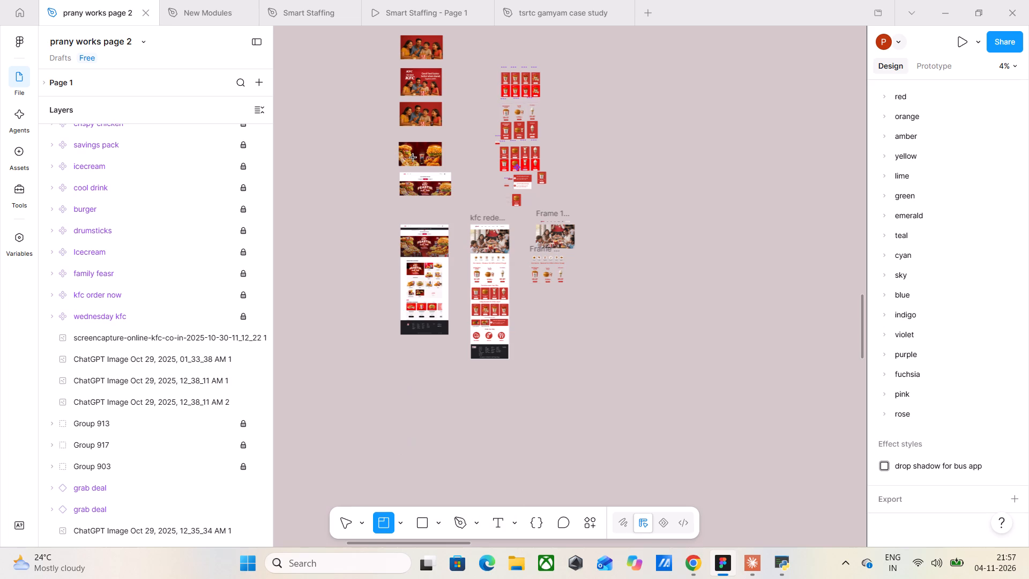
{"action": "scroll", "coordinate": [413, 158], "scroll_direction": "up", "scroll_amount": 2}
{"action": "left_click_drag", "start_coordinate": [386, 48], "coordinate": [576, 331]}
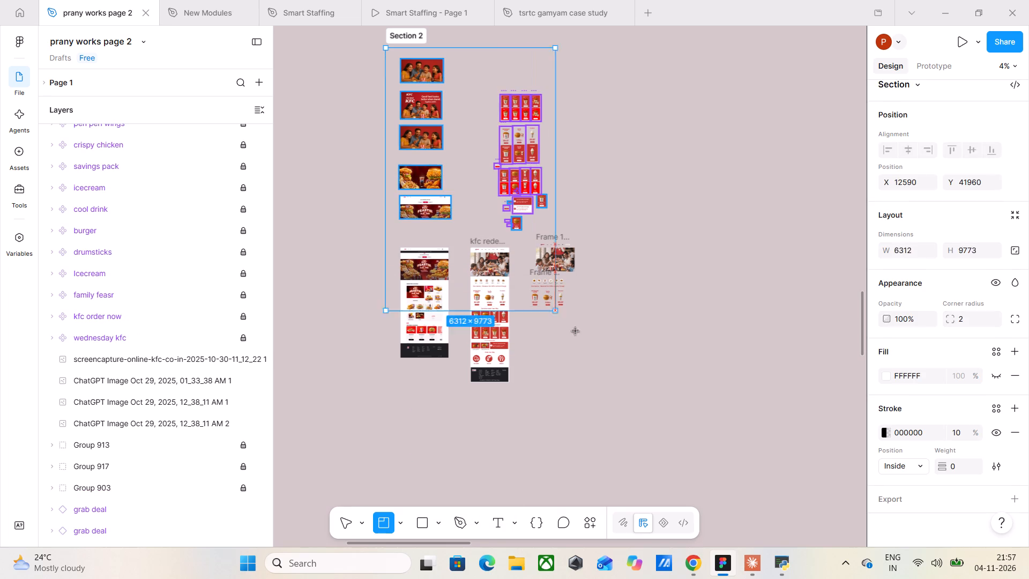
{"action": "left_click_drag", "start_coordinate": [576, 331], "coordinate": [597, 407]}
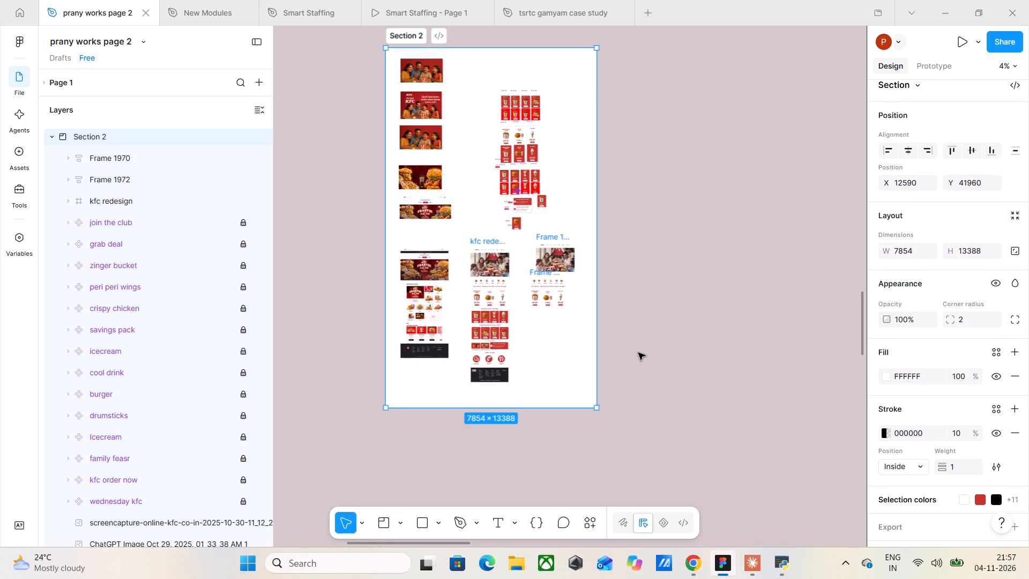
Lock the new section around the KFC designs.
{"action": "left_click", "coordinate": [658, 347]}
{"action": "left_click", "coordinate": [405, 33]}
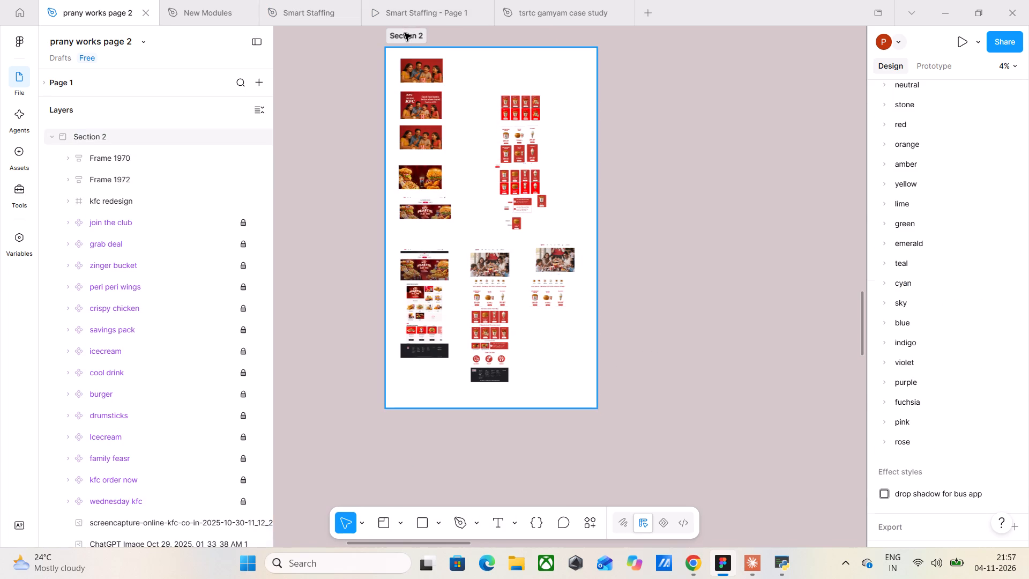
{"action": "left_click", "coordinate": [239, 138]}
Examine the ayurveda clinic's home page design, from the About the Clinic block down to the consultation form and footer.
{"action": "scroll", "coordinate": [502, 168], "scroll_direction": "down", "scroll_amount": 11, "text": "ctrl+alt"}
{"action": "scroll", "coordinate": [502, 168], "scroll_direction": "down", "scroll_amount": 4}
{"action": "scroll", "coordinate": [683, 253], "scroll_direction": "up", "scroll_amount": 4, "text": "ctrl+alt"}
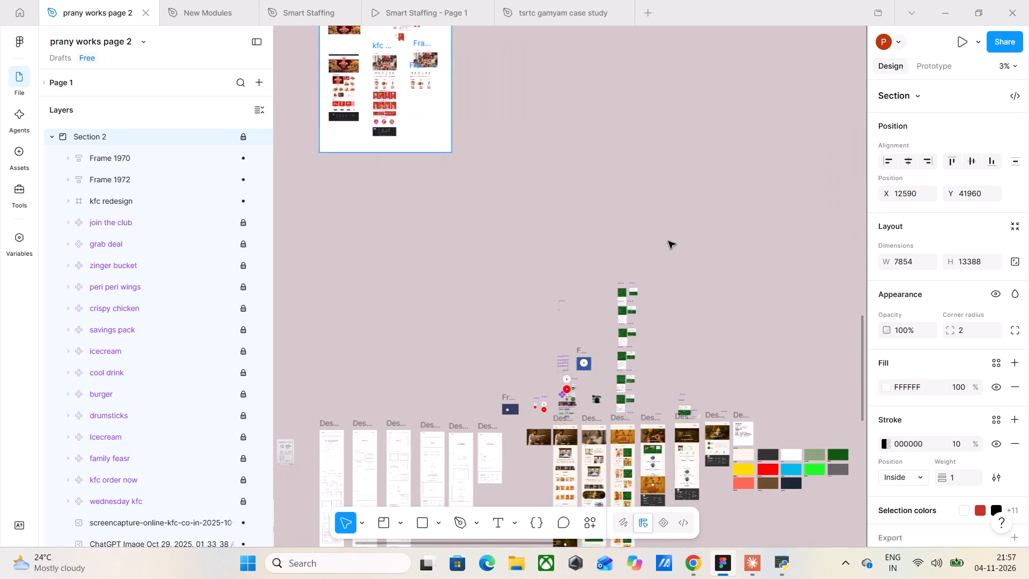
{"action": "scroll", "coordinate": [650, 214], "scroll_direction": "down", "scroll_amount": 10, "text": "ctrl+alt"}
{"action": "scroll", "coordinate": [627, 277], "scroll_direction": "down", "scroll_amount": 3}
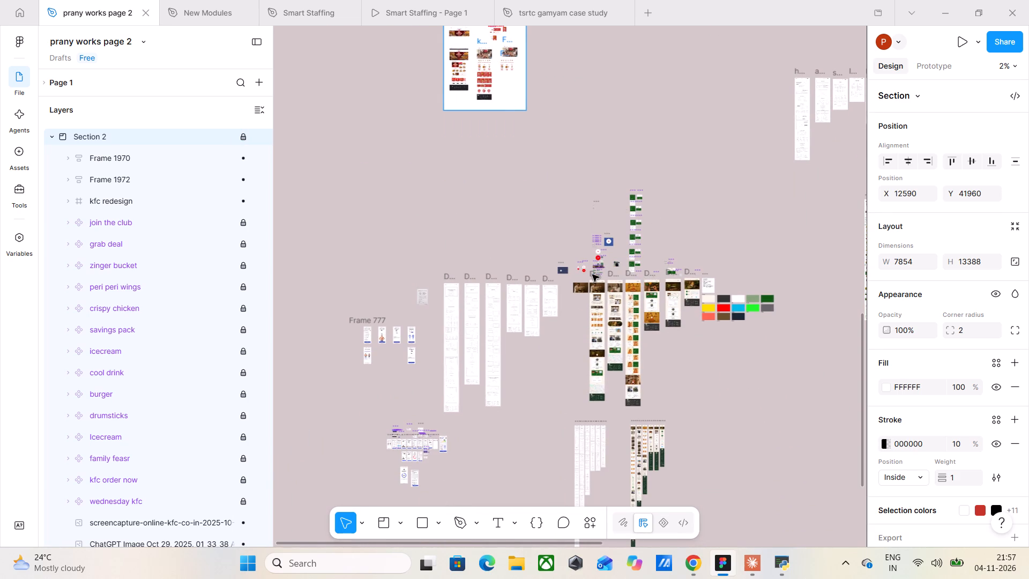
{"action": "scroll", "coordinate": [572, 332], "scroll_direction": "down", "scroll_amount": 3}
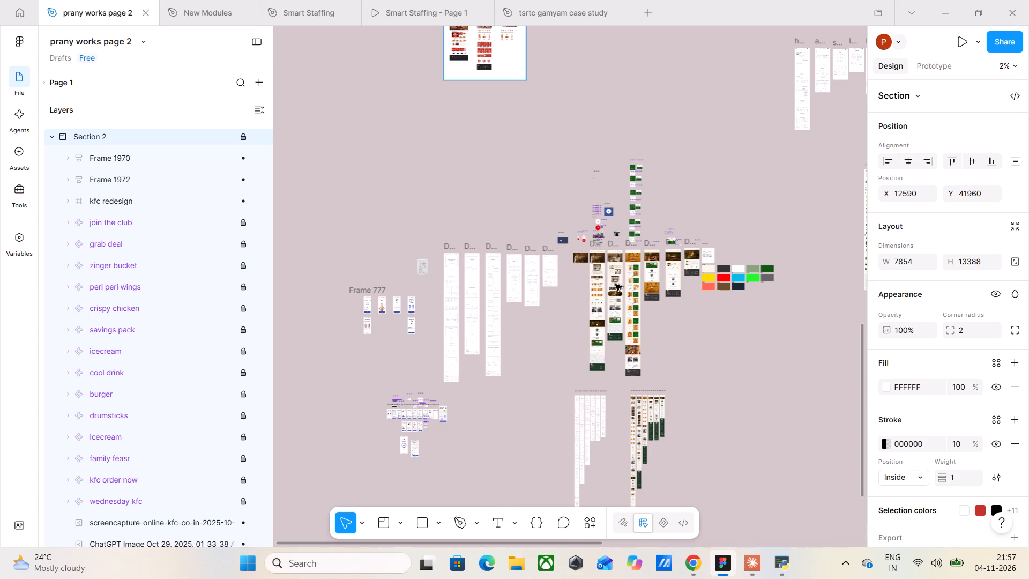
{"action": "scroll", "coordinate": [615, 284], "scroll_direction": "up", "scroll_amount": 10, "text": "ctrl+alt"}
{"action": "scroll", "coordinate": [542, 240], "scroll_direction": "up", "scroll_amount": 10, "text": "ctrl+alt"}
{"action": "scroll", "coordinate": [579, 226], "scroll_direction": "up", "scroll_amount": 4, "text": "ctrl"}
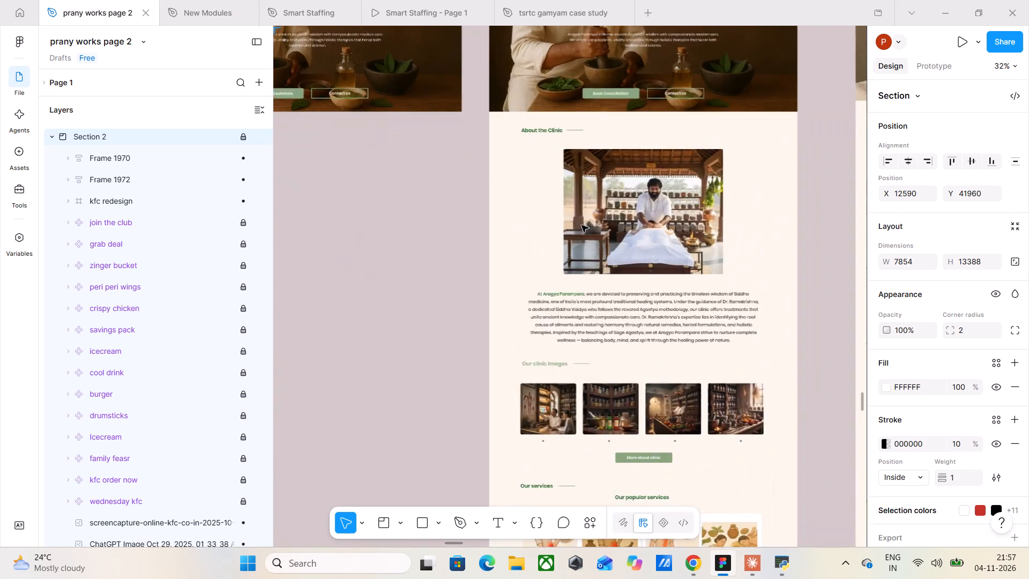
{"action": "scroll", "coordinate": [581, 225], "scroll_direction": "up", "scroll_amount": 6, "text": "ctrl"}
{"action": "scroll", "coordinate": [581, 225], "scroll_direction": "up", "scroll_amount": 2}
{"action": "scroll", "coordinate": [400, 207], "scroll_direction": "down", "scroll_amount": 6, "text": "ctrl+alt"}
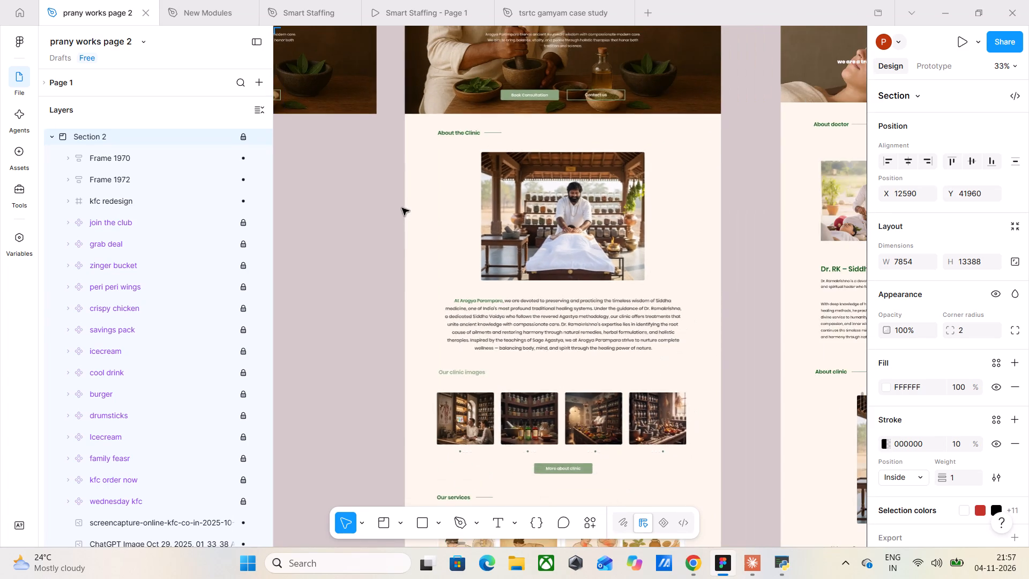
{"action": "scroll", "coordinate": [431, 224], "scroll_direction": "down", "scroll_amount": 6}
{"action": "scroll", "coordinate": [465, 292], "scroll_direction": "up", "scroll_amount": 9, "text": "ctrl+alt"}
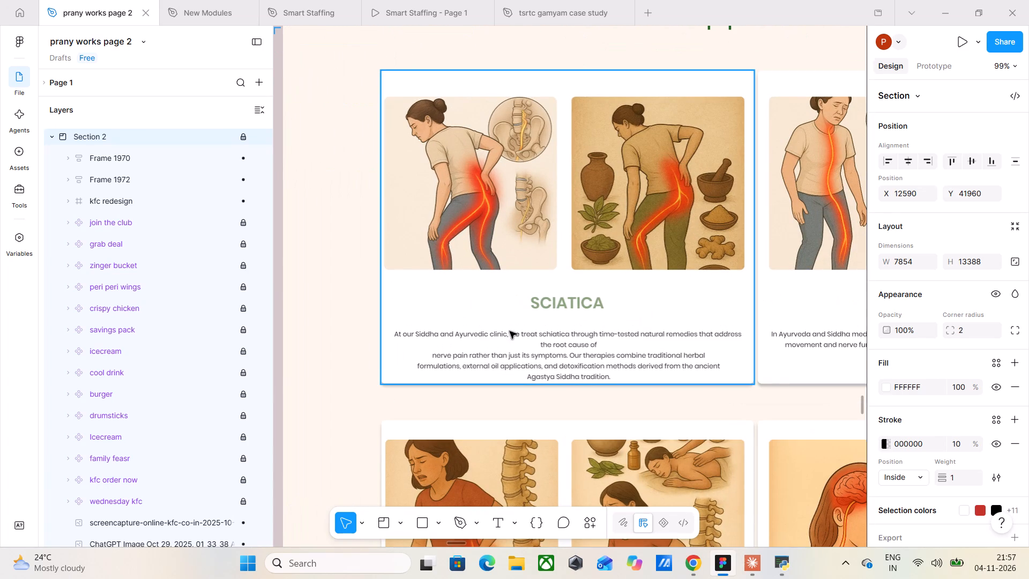
{"action": "scroll", "coordinate": [501, 311], "scroll_direction": "down", "scroll_amount": 5}
{"action": "scroll", "coordinate": [405, 282], "scroll_direction": "down", "scroll_amount": 10, "text": "ctrl"}
{"action": "scroll", "coordinate": [405, 282], "scroll_direction": "down", "scroll_amount": 7}
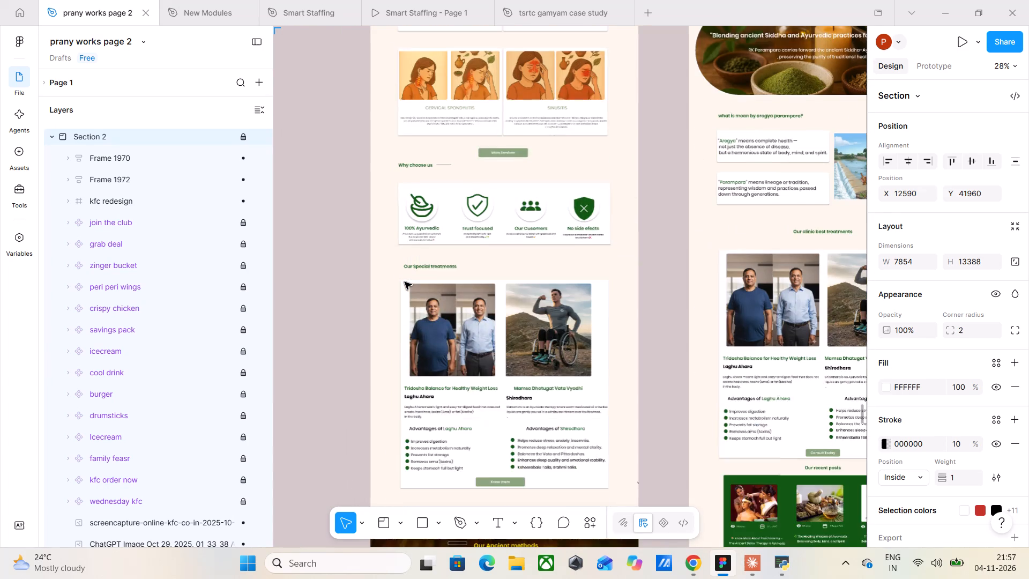
{"action": "scroll", "coordinate": [405, 282], "scroll_direction": "down", "scroll_amount": 3}
{"action": "scroll", "coordinate": [435, 338], "scroll_direction": "up", "scroll_amount": 5, "text": "ctrl+alt"}
{"action": "scroll", "coordinate": [475, 262], "scroll_direction": "down", "scroll_amount": 4}
{"action": "scroll", "coordinate": [475, 262], "scroll_direction": "down", "scroll_amount": 5, "text": "ctrl"}
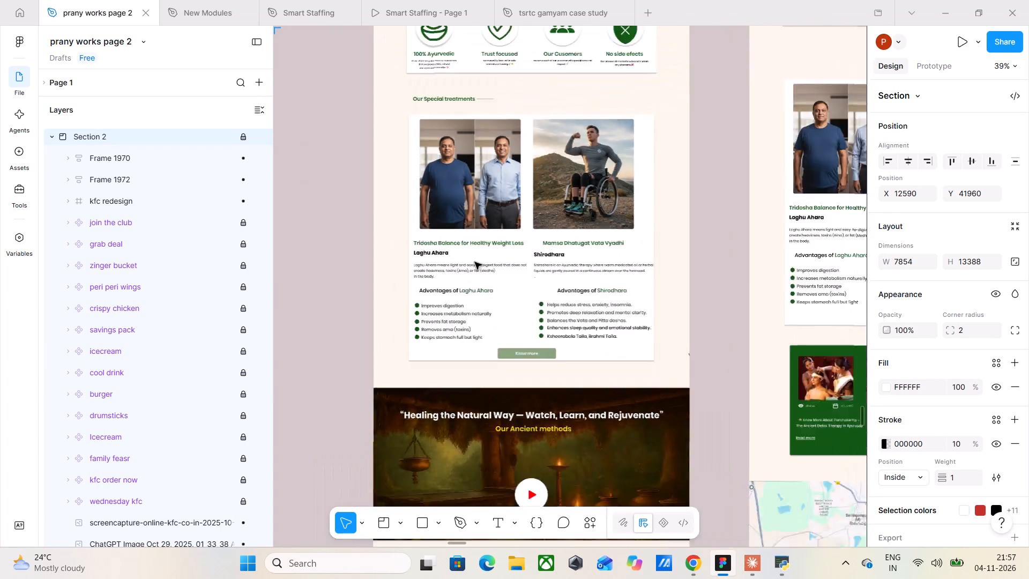
{"action": "scroll", "coordinate": [475, 262], "scroll_direction": "down", "scroll_amount": 2, "text": "ctrl"}
{"action": "scroll", "coordinate": [475, 262], "scroll_direction": "down", "scroll_amount": 8}
{"action": "scroll", "coordinate": [516, 369], "scroll_direction": "up", "scroll_amount": 5, "text": "ctrl"}
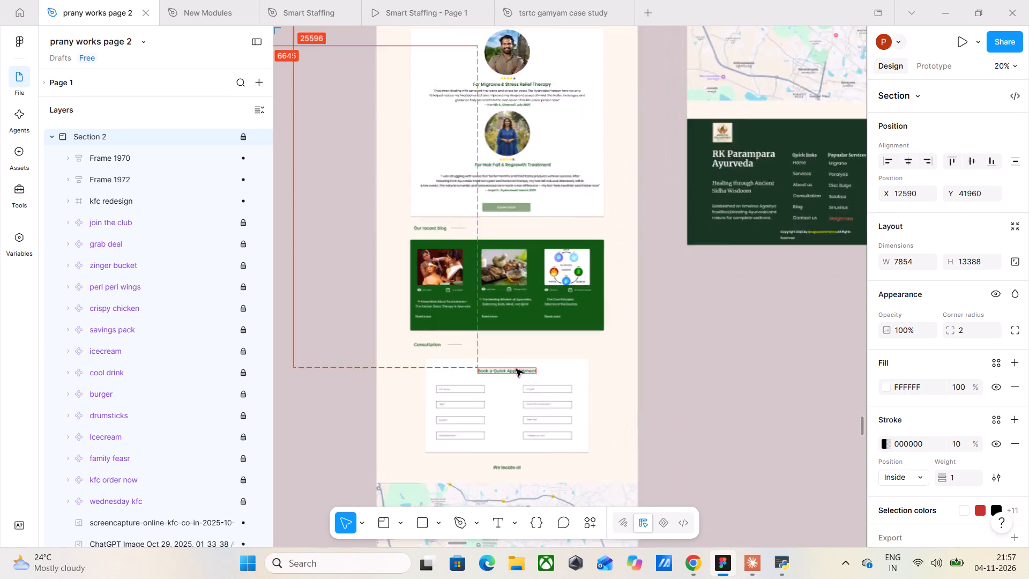
{"action": "scroll", "coordinate": [513, 369], "scroll_direction": "up", "scroll_amount": 4, "text": "ctrl+alt"}
{"action": "scroll", "coordinate": [576, 343], "scroll_direction": "down", "scroll_amount": 5, "text": "ctrl"}
{"action": "scroll", "coordinate": [576, 343], "scroll_direction": "down", "scroll_amount": 9, "text": "ctrl+alt"}
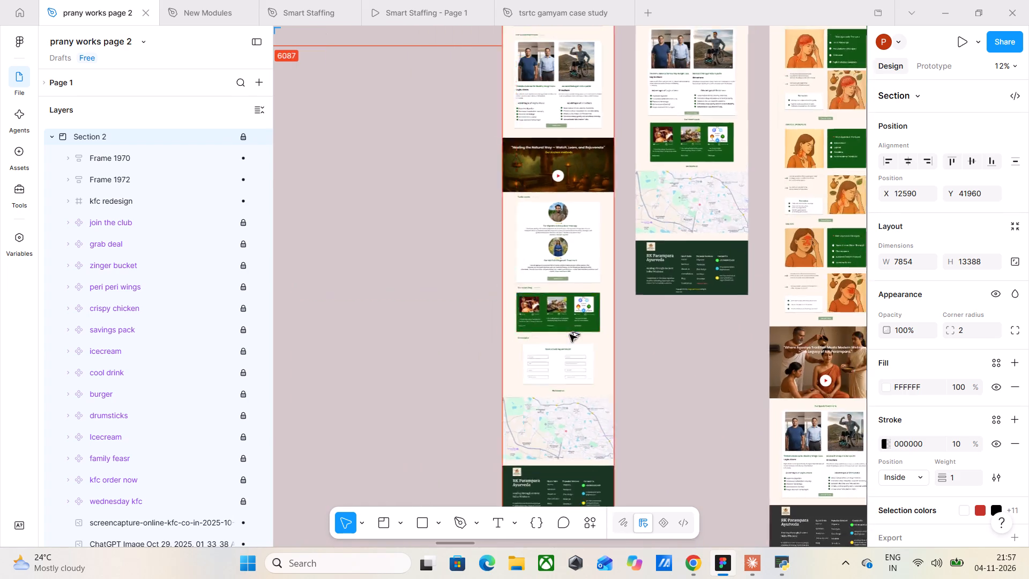
Examine the clinic's hero banner frame and the surrounding desktop designs, wireframes and smaller page groups.
{"action": "scroll", "coordinate": [570, 335], "scroll_direction": "down", "scroll_amount": 8, "text": "ctrl+alt"}
{"action": "scroll", "coordinate": [568, 333], "scroll_direction": "up", "scroll_amount": 3}
{"action": "scroll", "coordinate": [528, 251], "scroll_direction": "up", "scroll_amount": 5, "text": "ctrl+alt"}
{"action": "scroll", "coordinate": [616, 208], "scroll_direction": "up", "scroll_amount": 4, "text": "ctrl+alt"}
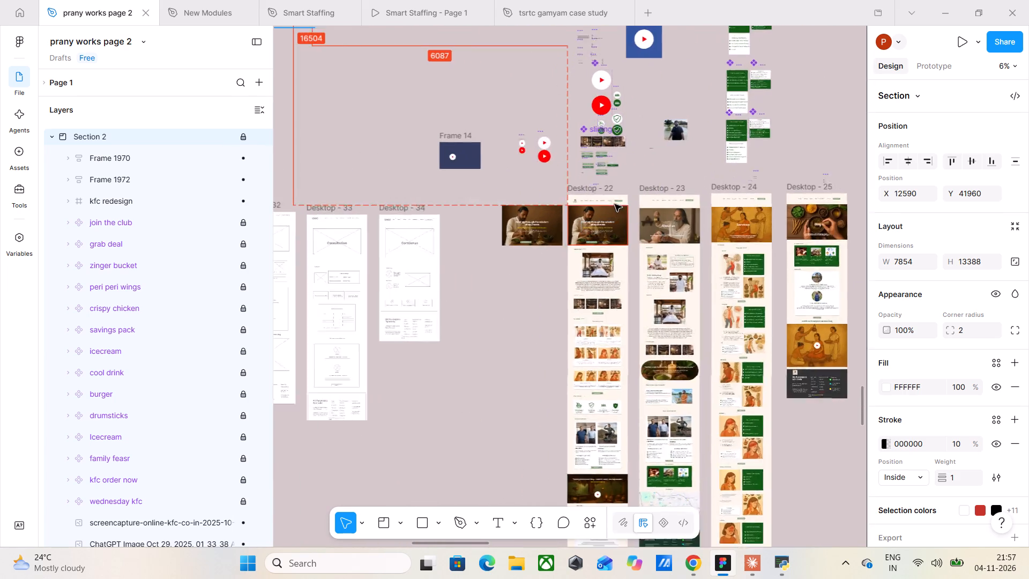
{"action": "scroll", "coordinate": [615, 204], "scroll_direction": "up", "scroll_amount": 1, "text": "ctrl+alt"}
{"action": "scroll", "coordinate": [470, 303], "scroll_direction": "up", "scroll_amount": 5, "text": "ctrl"}
{"action": "scroll", "coordinate": [495, 257], "scroll_direction": "up", "scroll_amount": 7, "text": "ctrl"}
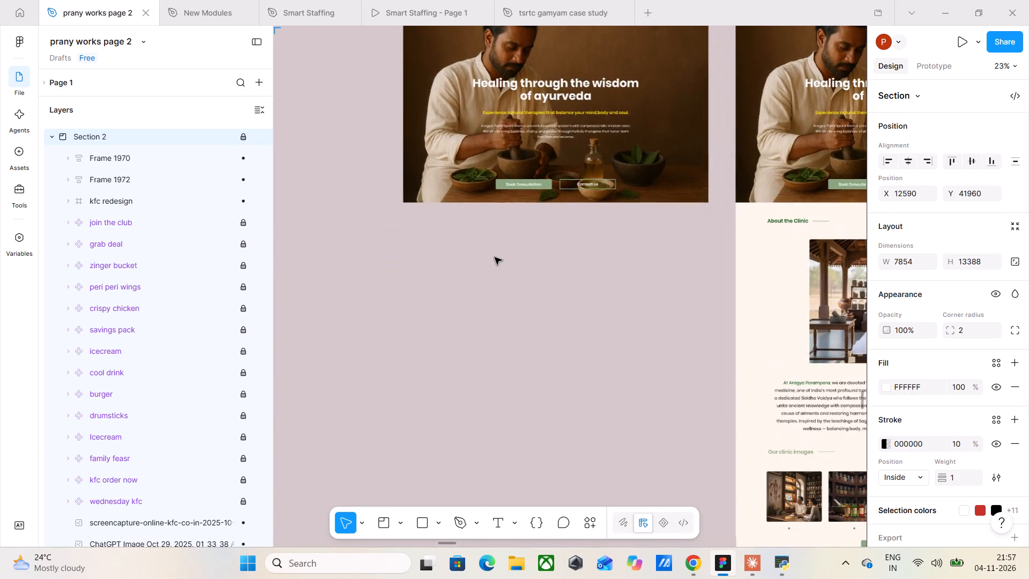
{"action": "scroll", "coordinate": [463, 258], "scroll_direction": "down", "scroll_amount": 13, "text": "ctrl"}
{"action": "scroll", "coordinate": [463, 258], "scroll_direction": "down", "scroll_amount": 2, "text": "ctrl+alt"}
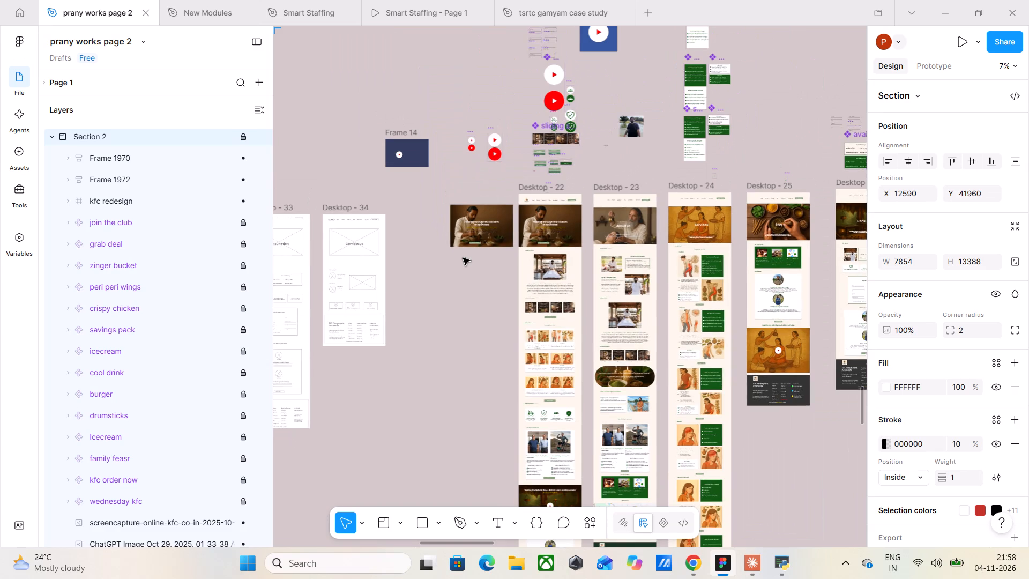
{"action": "scroll", "coordinate": [463, 258], "scroll_direction": "down", "scroll_amount": 8, "text": "ctrl+alt"}
{"action": "scroll", "coordinate": [494, 255], "scroll_direction": "up", "scroll_amount": 5}
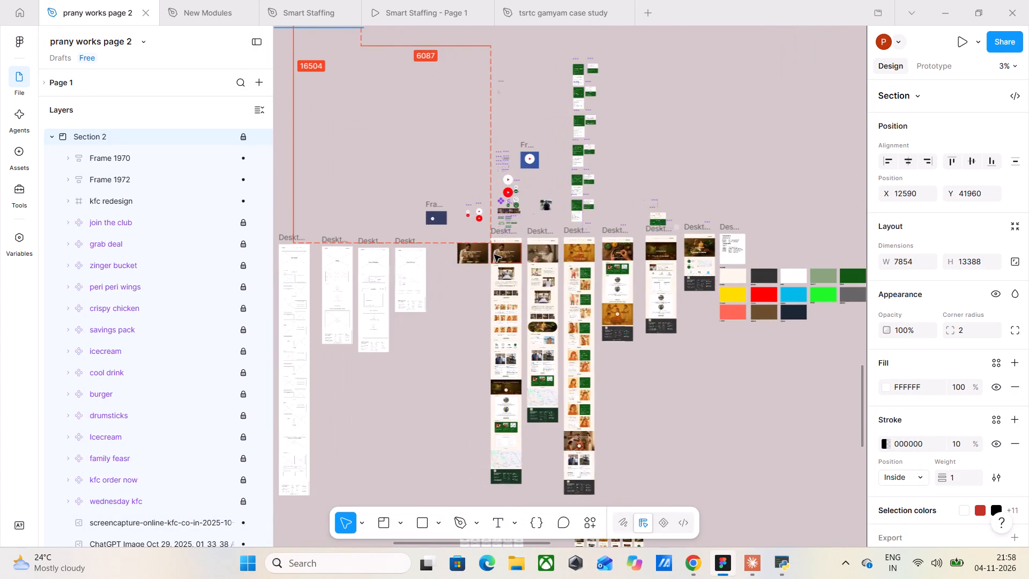
{"action": "scroll", "coordinate": [563, 243], "scroll_direction": "down", "scroll_amount": 10, "text": "ctrl+alt"}
{"action": "scroll", "coordinate": [555, 248], "scroll_direction": "down", "scroll_amount": 5}
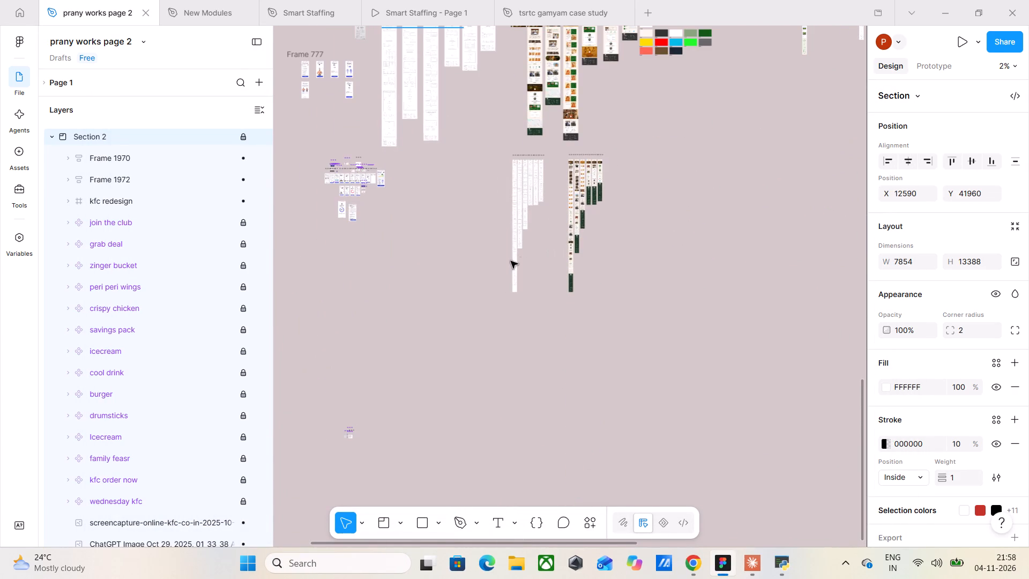
{"action": "scroll", "coordinate": [510, 262], "scroll_direction": "down", "scroll_amount": 5, "text": "ctrl+alt"}
{"action": "scroll", "coordinate": [510, 262], "scroll_direction": "up", "scroll_amount": 4}
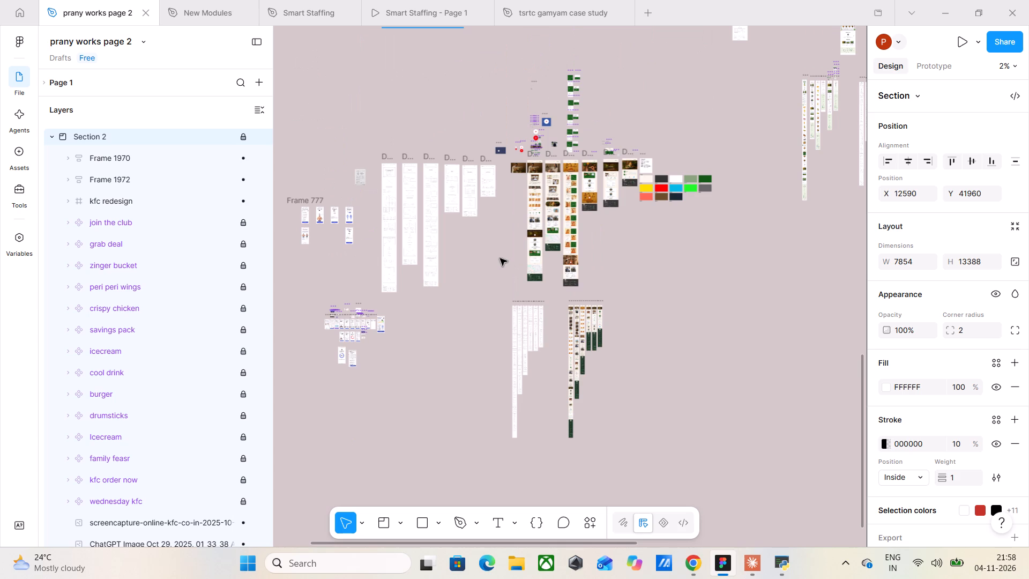
Examine the clinic project's typography sheet and colour palette beside the desktop pages.
{"action": "scroll", "coordinate": [628, 219], "scroll_direction": "up", "scroll_amount": 4, "text": "ctrl+alt"}
{"action": "scroll", "coordinate": [763, 143], "scroll_direction": "up", "scroll_amount": 5, "text": "ctrl+alt"}
{"action": "scroll", "coordinate": [663, 169], "scroll_direction": "up", "scroll_amount": 5, "text": "ctrl+alt"}
{"action": "scroll", "coordinate": [614, 131], "scroll_direction": "up", "scroll_amount": 5, "text": "ctrl+alt"}
{"action": "scroll", "coordinate": [507, 173], "scroll_direction": "up", "scroll_amount": 4, "text": "ctrl+alt"}
{"action": "scroll", "coordinate": [514, 195], "scroll_direction": "up", "scroll_amount": 4}
{"action": "scroll", "coordinate": [489, 164], "scroll_direction": "up", "scroll_amount": 2, "text": "ctrl+alt"}
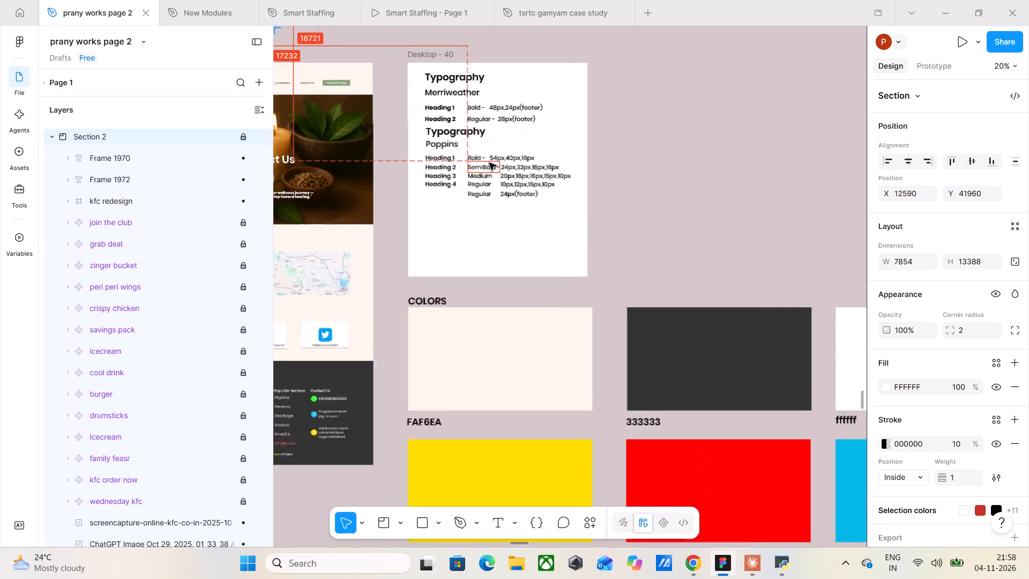
{"action": "scroll", "coordinate": [489, 163], "scroll_direction": "up", "scroll_amount": 6, "text": "ctrl+alt"}
{"action": "scroll", "coordinate": [624, 179], "scroll_direction": "down", "scroll_amount": 15, "text": "ctrl+alt"}
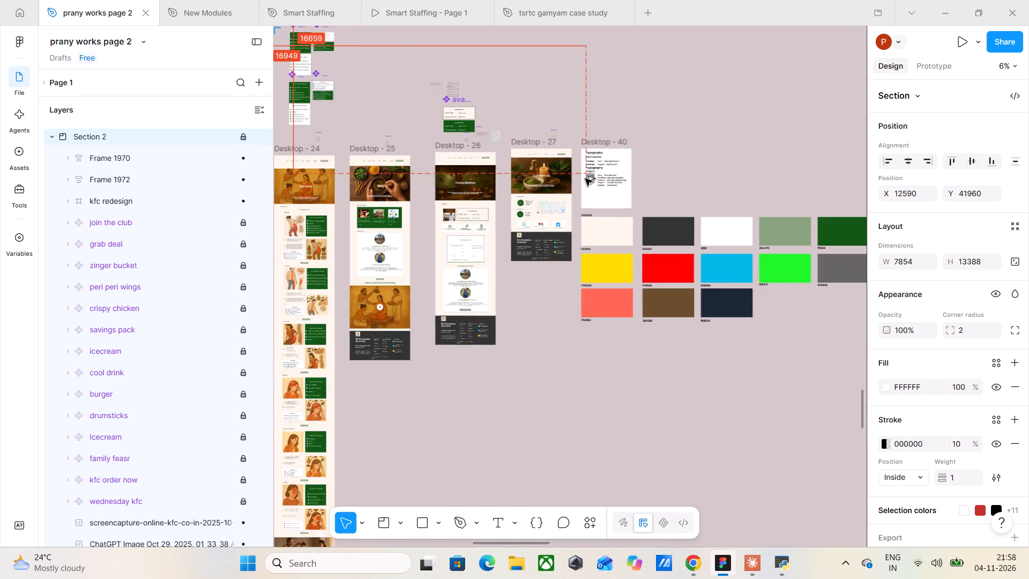
Examine the clinic's contact page design and its place among the other design groups on the canvas.
{"action": "scroll", "coordinate": [542, 199], "scroll_direction": "up", "scroll_amount": 15, "text": "ctrl+alt"}
{"action": "scroll", "coordinate": [437, 221], "scroll_direction": "up", "scroll_amount": 5, "text": "ctrl+alt"}
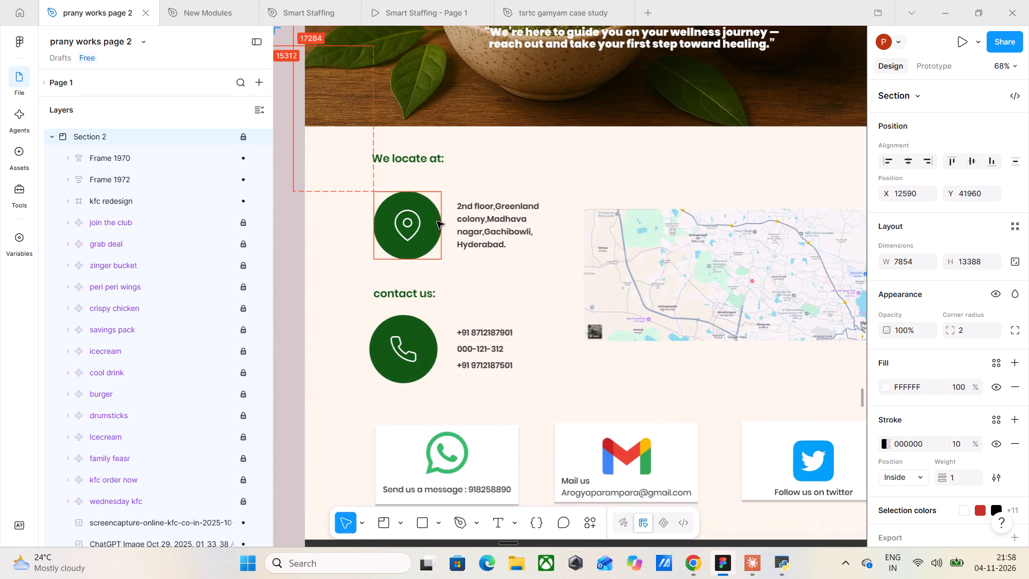
{"action": "scroll", "coordinate": [517, 204], "scroll_direction": "down", "scroll_amount": 5, "text": "ctrl+alt"}
{"action": "scroll", "coordinate": [458, 332], "scroll_direction": "up", "scroll_amount": 5, "text": "ctrl+alt"}
{"action": "scroll", "coordinate": [667, 226], "scroll_direction": "down", "scroll_amount": 3, "text": "ctrl+alt"}
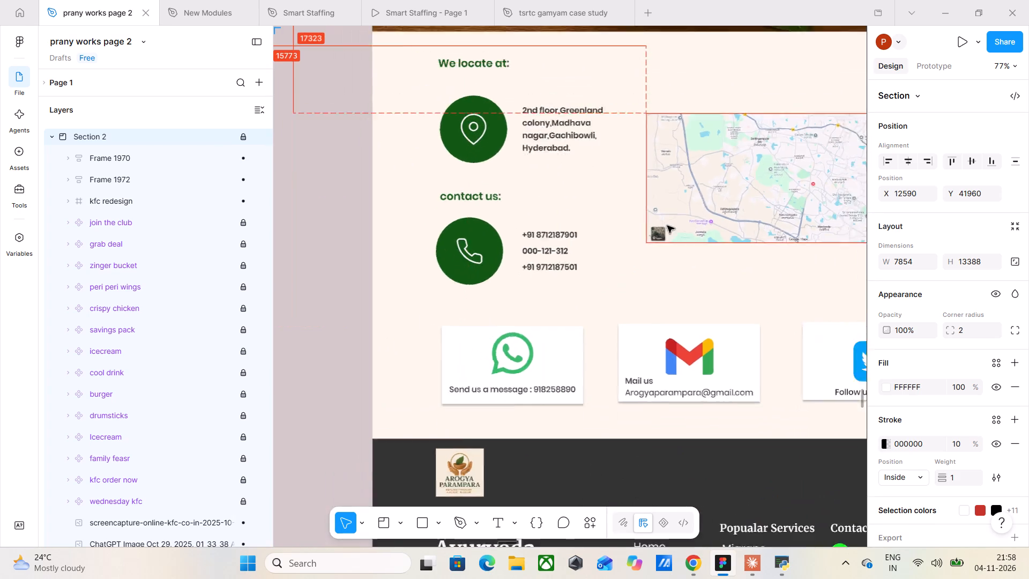
{"action": "scroll", "coordinate": [667, 226], "scroll_direction": "down", "scroll_amount": 18, "text": "ctrl+alt"}
{"action": "scroll", "coordinate": [667, 226], "scroll_direction": "down", "scroll_amount": 5, "text": "ctrl+alt"}
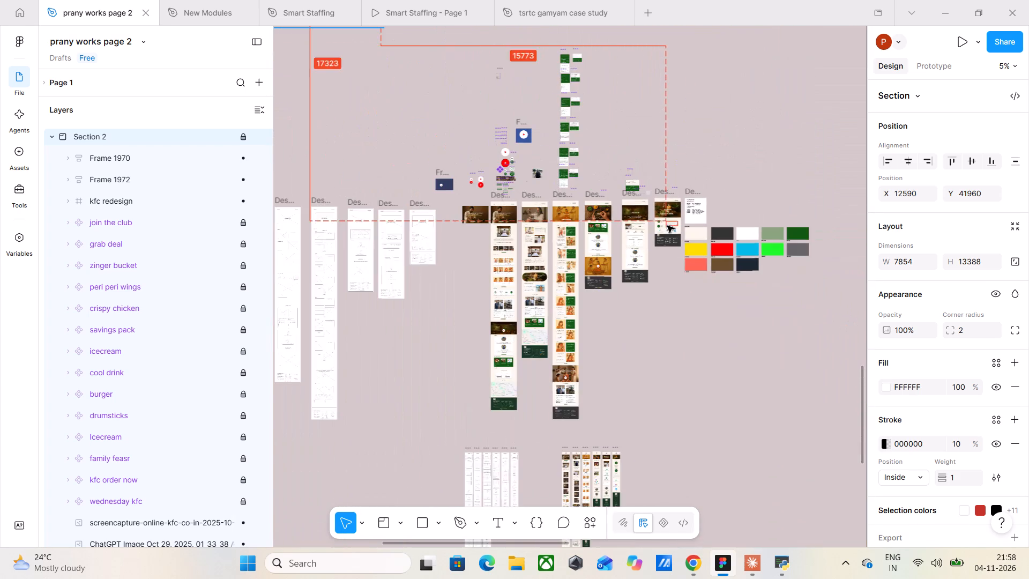
{"action": "scroll", "coordinate": [516, 198], "scroll_direction": "down", "scroll_amount": 11, "text": "ctrl+alt"}
{"action": "scroll", "coordinate": [516, 198], "scroll_direction": "up", "scroll_amount": 7}
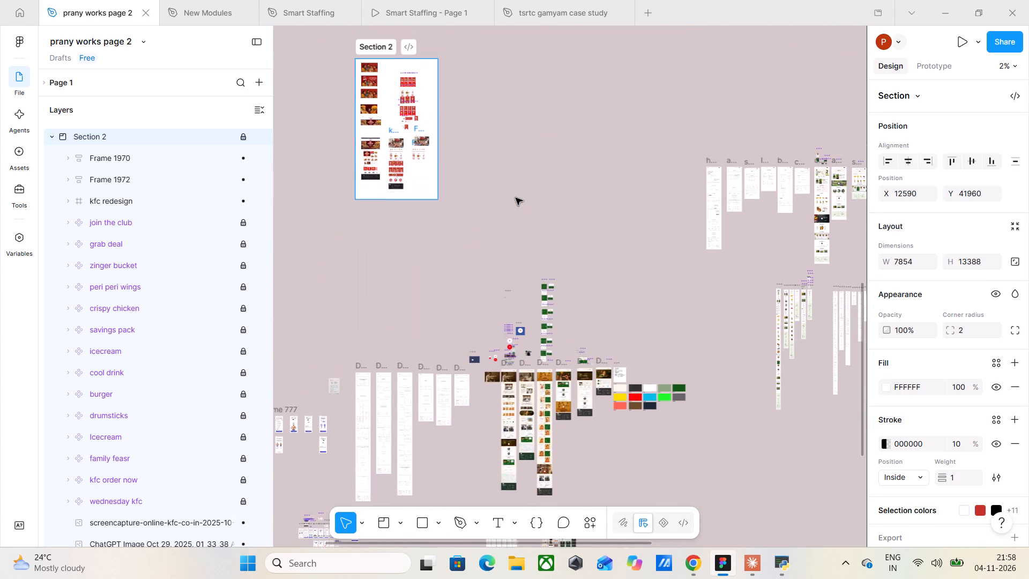
Examine the remaining design groups on the canvas, ending with the organic store's home and About Us pages.
{"action": "scroll", "coordinate": [632, 240], "scroll_direction": "down", "scroll_amount": 5}
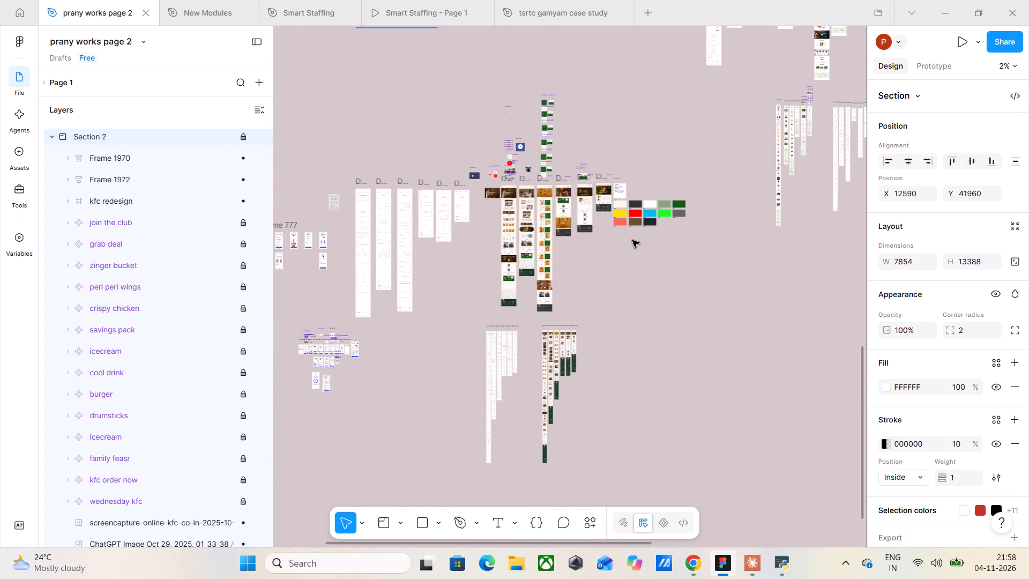
{"action": "scroll", "coordinate": [632, 240], "scroll_direction": "up", "scroll_amount": 1}
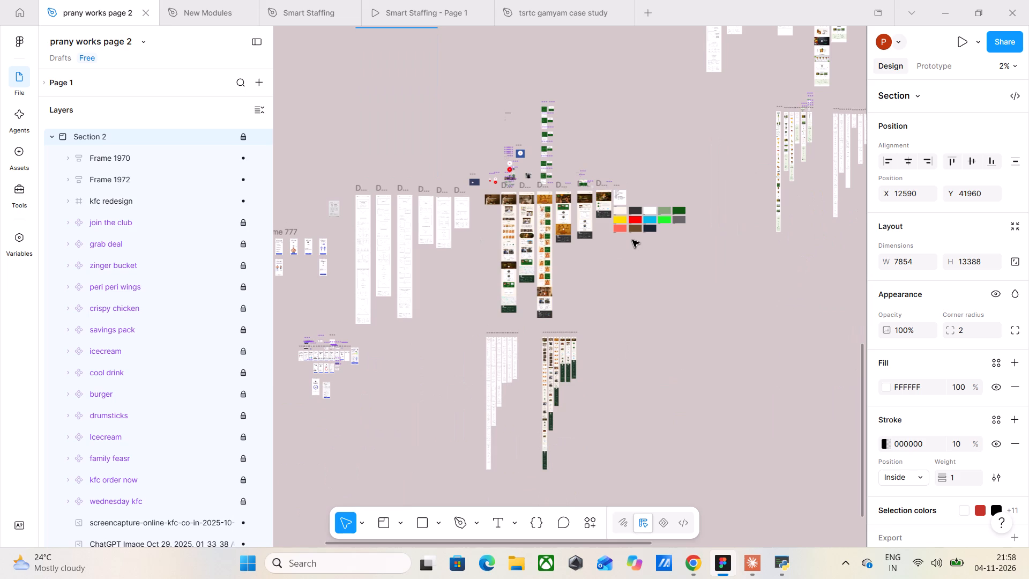
{"action": "scroll", "coordinate": [767, 175], "scroll_direction": "up", "scroll_amount": 3}
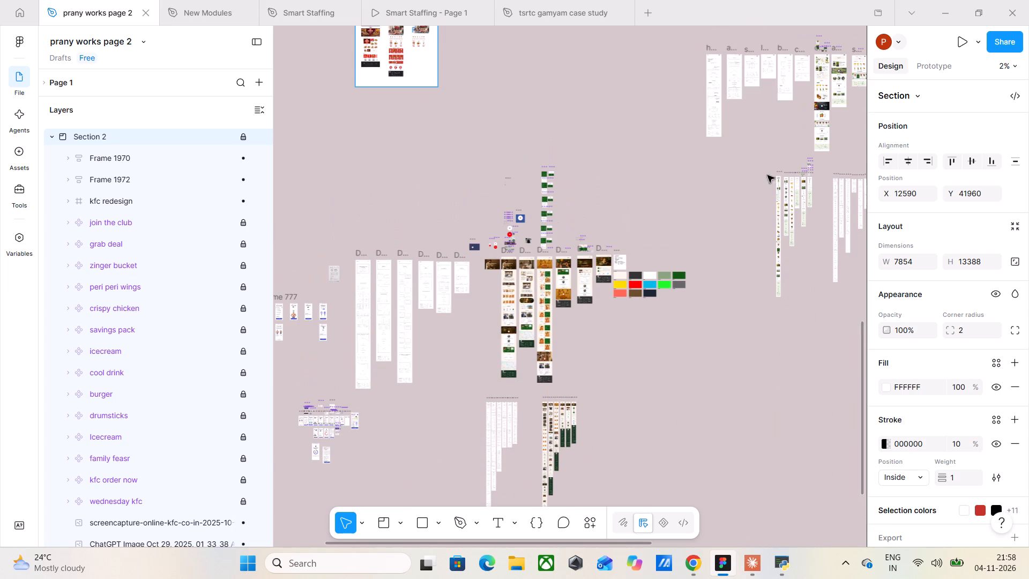
{"action": "scroll", "coordinate": [825, 141], "scroll_direction": "up", "scroll_amount": 14}
{"action": "scroll", "coordinate": [498, 166], "scroll_direction": "down", "scroll_amount": 4, "text": "ctrl+alt"}
{"action": "scroll", "coordinate": [711, 118], "scroll_direction": "up", "scroll_amount": 5, "text": "ctrl+alt"}
{"action": "scroll", "coordinate": [762, 101], "scroll_direction": "up", "scroll_amount": 9, "text": "ctrl"}
{"action": "scroll", "coordinate": [549, 172], "scroll_direction": "up", "scroll_amount": 3, "text": "alt"}
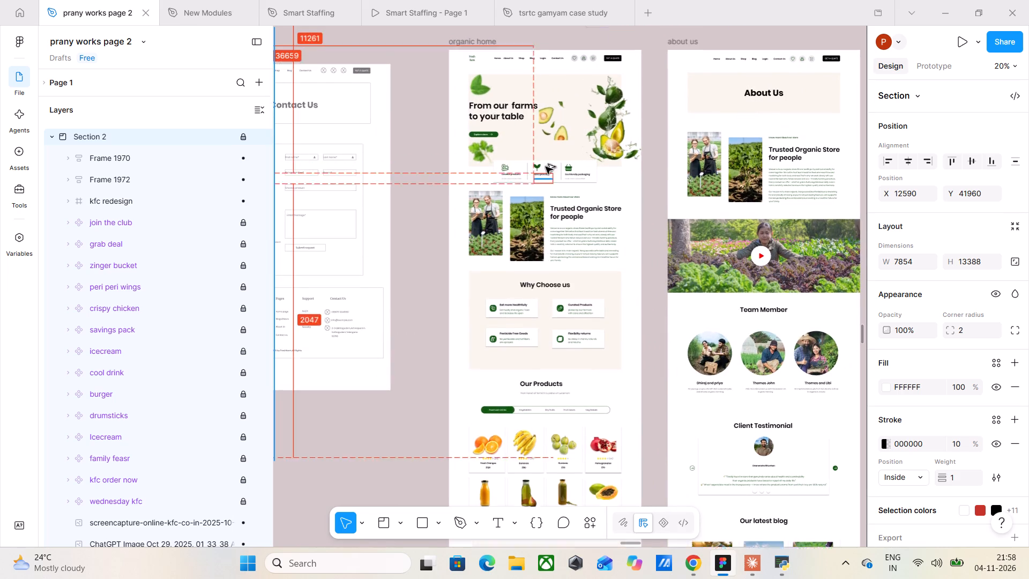
{"action": "scroll", "coordinate": [546, 167], "scroll_direction": "up", "scroll_amount": 2, "text": "alt"}
{"action": "scroll", "coordinate": [546, 167], "scroll_direction": "up", "scroll_amount": 4}
{"action": "scroll", "coordinate": [363, 187], "scroll_direction": "down", "scroll_amount": 4, "text": "ctrl+alt"}
{"action": "scroll", "coordinate": [856, 183], "scroll_direction": "up", "scroll_amount": 4, "text": "ctrl+alt"}
{"action": "scroll", "coordinate": [673, 208], "scroll_direction": "up", "scroll_amount": 4, "text": "ctrl+alt"}
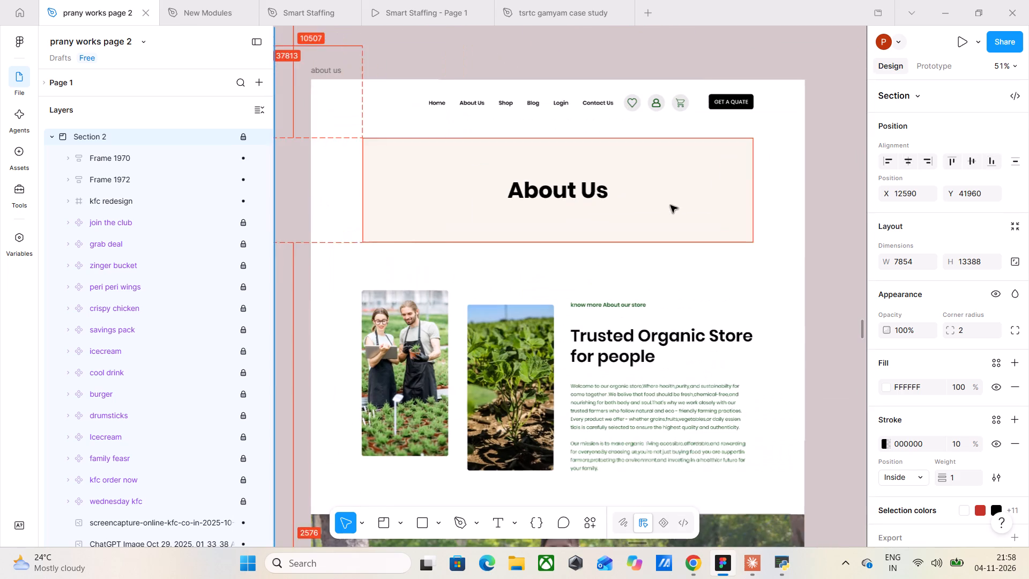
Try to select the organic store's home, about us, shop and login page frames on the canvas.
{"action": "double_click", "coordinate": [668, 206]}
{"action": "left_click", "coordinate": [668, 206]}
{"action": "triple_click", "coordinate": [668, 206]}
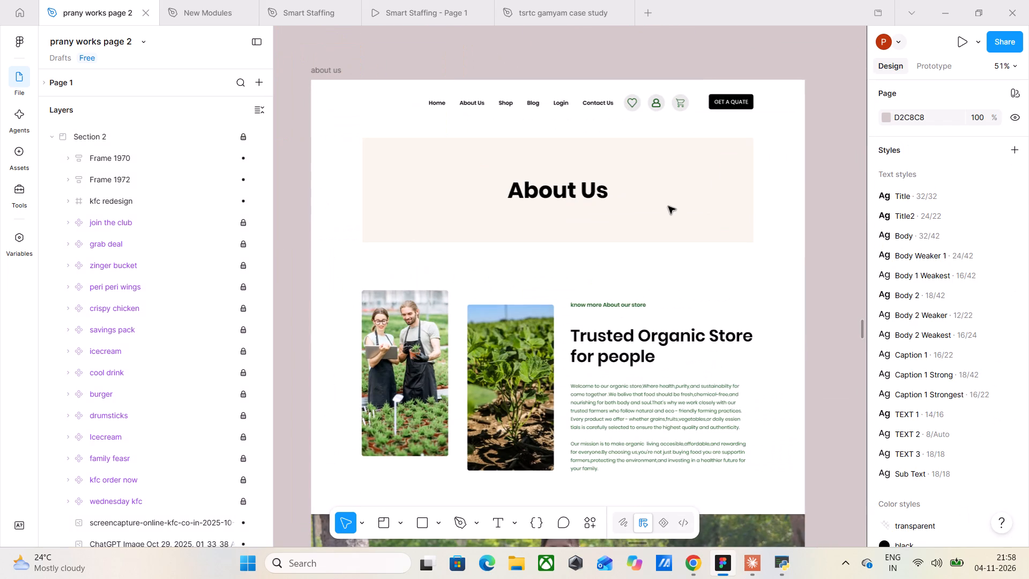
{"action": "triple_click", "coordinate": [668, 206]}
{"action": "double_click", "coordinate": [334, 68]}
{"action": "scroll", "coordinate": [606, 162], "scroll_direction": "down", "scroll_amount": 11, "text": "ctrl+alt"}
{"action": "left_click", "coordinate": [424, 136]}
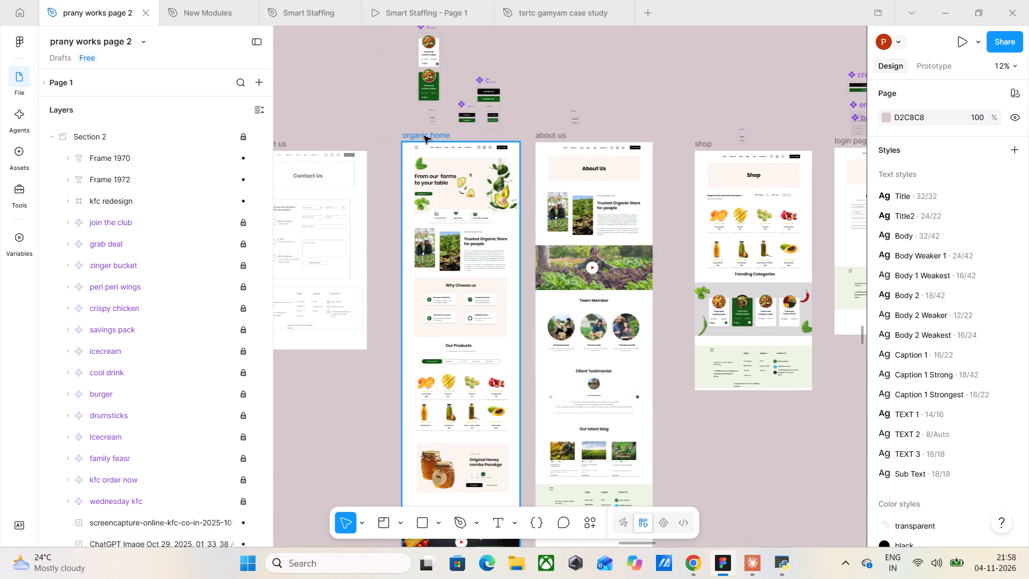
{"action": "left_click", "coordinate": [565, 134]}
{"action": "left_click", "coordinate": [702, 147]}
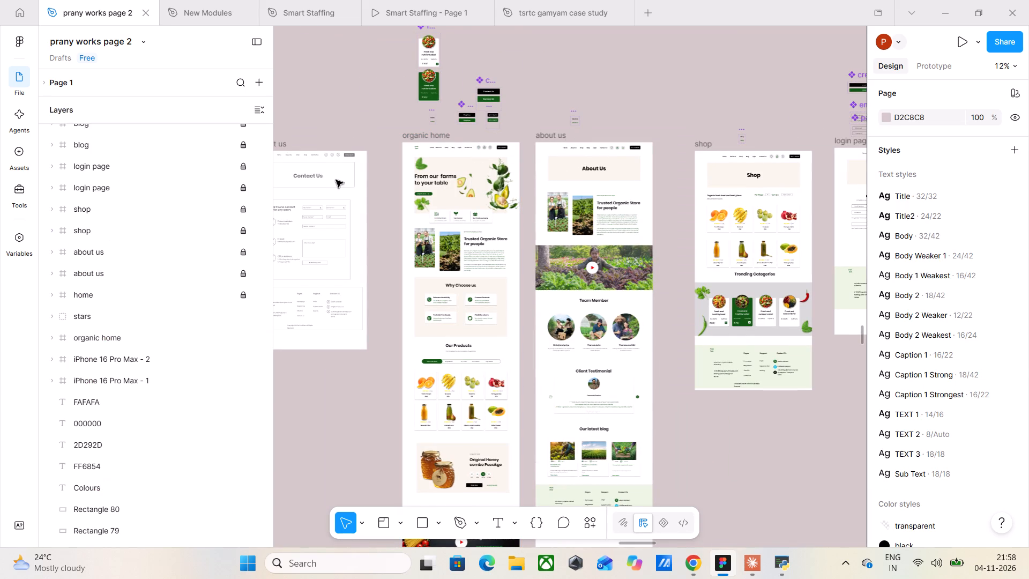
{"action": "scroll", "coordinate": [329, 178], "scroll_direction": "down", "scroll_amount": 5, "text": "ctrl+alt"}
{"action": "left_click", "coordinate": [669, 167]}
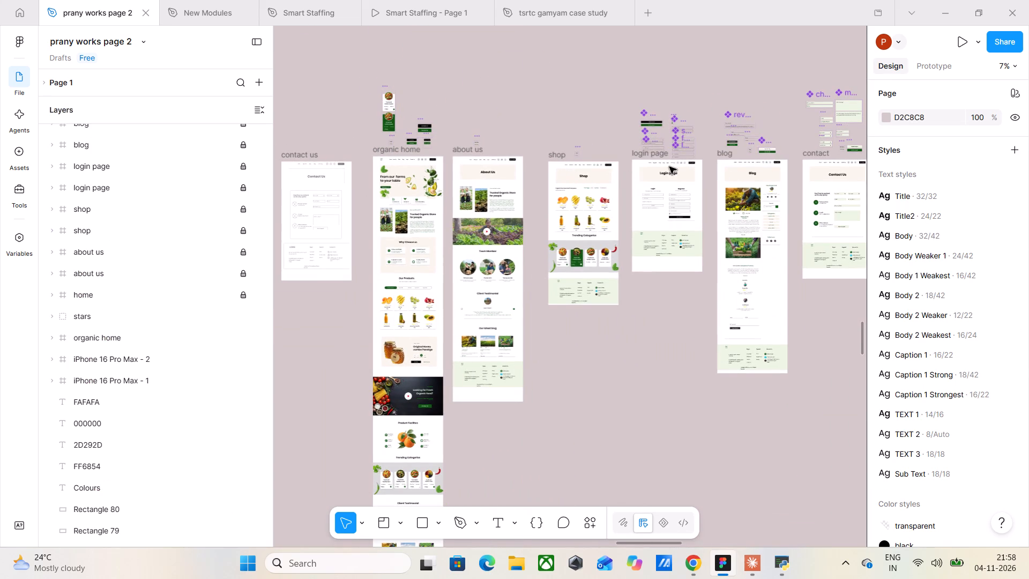
Unlock the organic store's home frame and both about us, shop, login page and blog frames.
{"action": "scroll", "coordinate": [623, 153], "scroll_direction": "down", "scroll_amount": 5, "text": "ctrl+alt"}
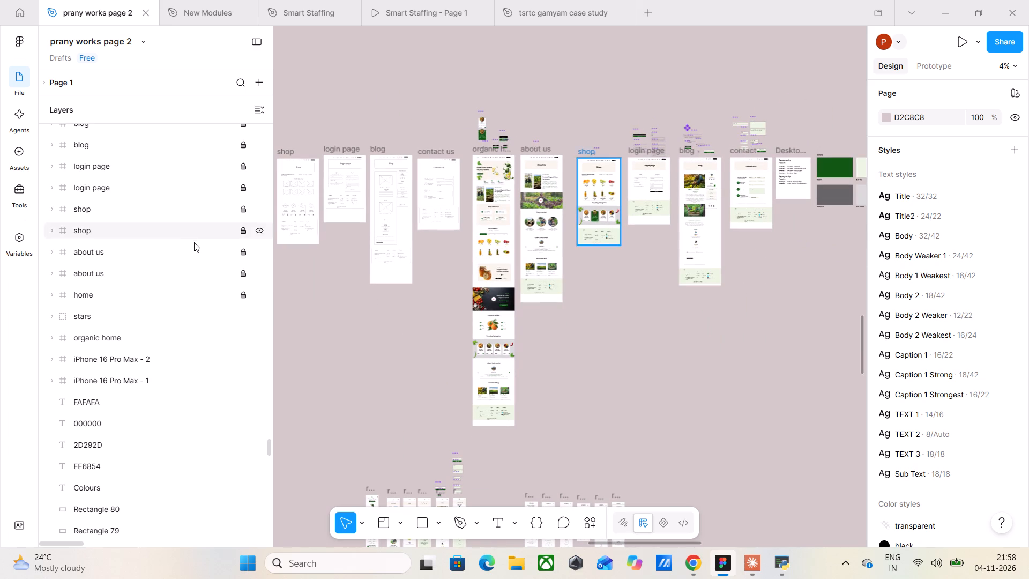
{"action": "left_click", "coordinate": [241, 292]}
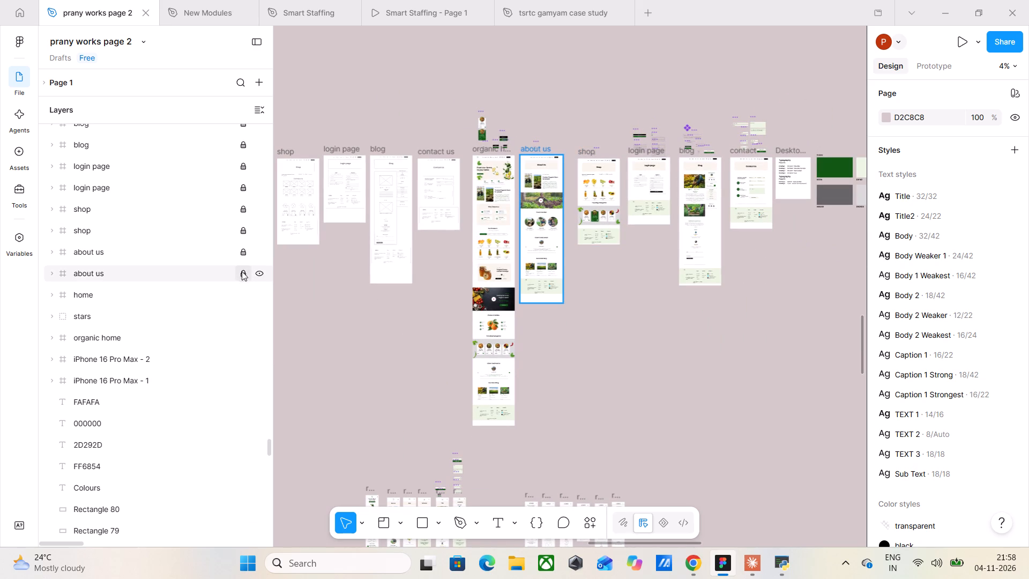
{"action": "left_click", "coordinate": [245, 269]}
{"action": "left_click", "coordinate": [242, 248]}
{"action": "left_click", "coordinate": [245, 226]}
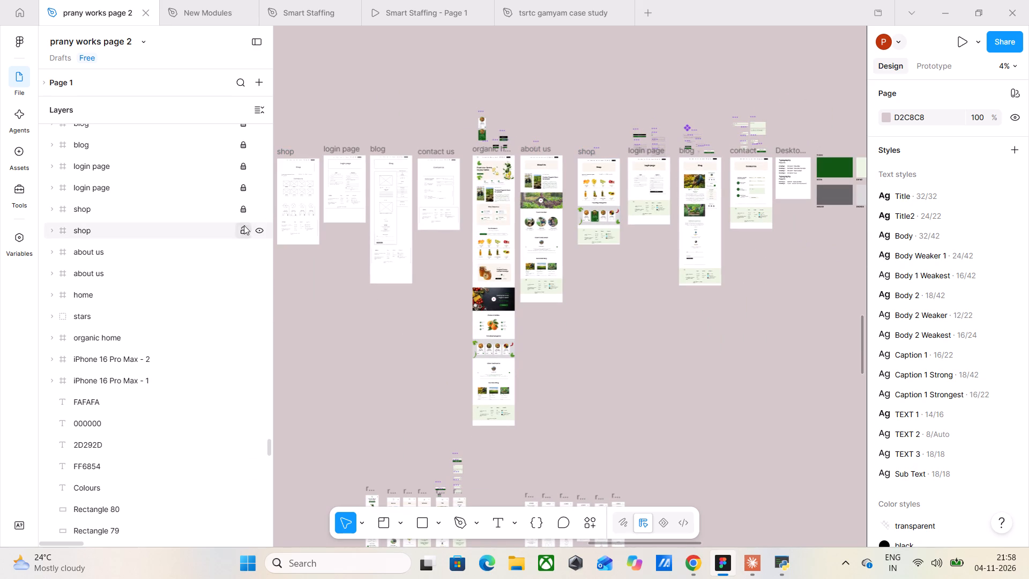
{"action": "left_click", "coordinate": [242, 207]}
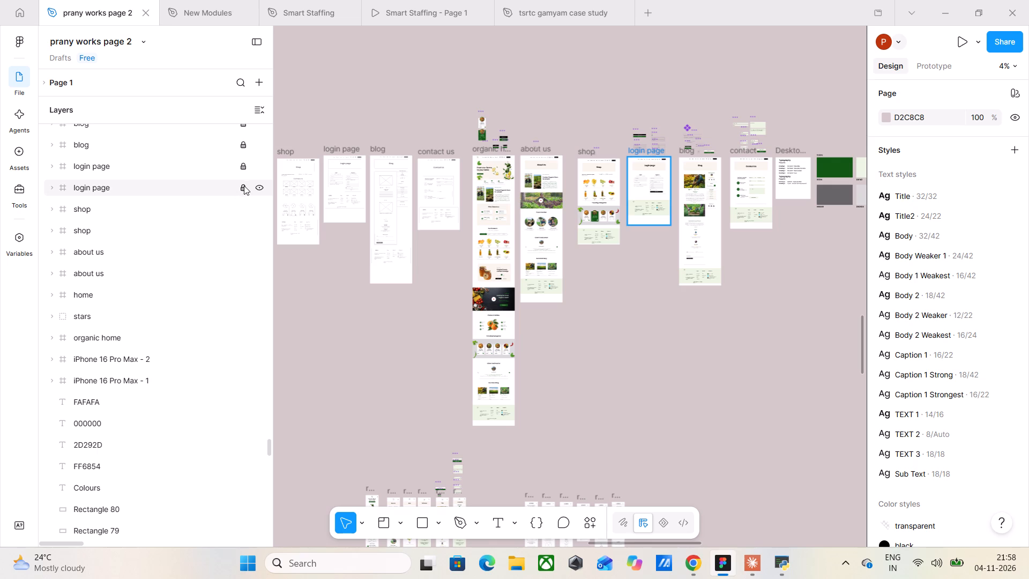
{"action": "left_click", "coordinate": [244, 185]}
{"action": "left_click", "coordinate": [247, 165]}
{"action": "scroll", "coordinate": [234, 171], "scroll_direction": "up", "scroll_amount": 3}
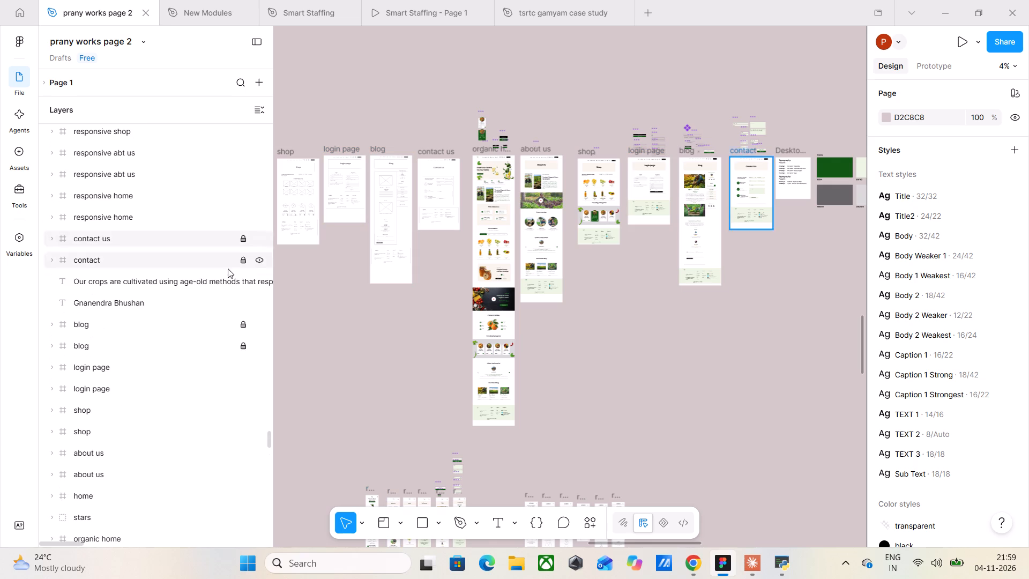
{"action": "left_click", "coordinate": [244, 342]}
{"action": "left_click", "coordinate": [237, 324]}
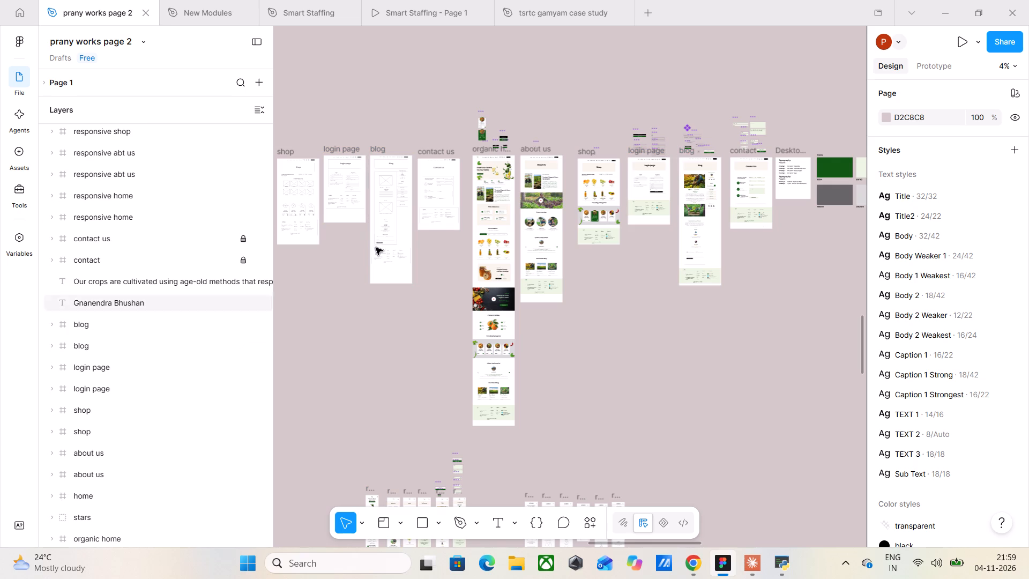
Examine the organic home page design, from the farm hero banner down to the Why Choose us and Our Products sections.
{"action": "scroll", "coordinate": [474, 144], "scroll_direction": "up", "scroll_amount": 4, "text": "ctrl+alt"}
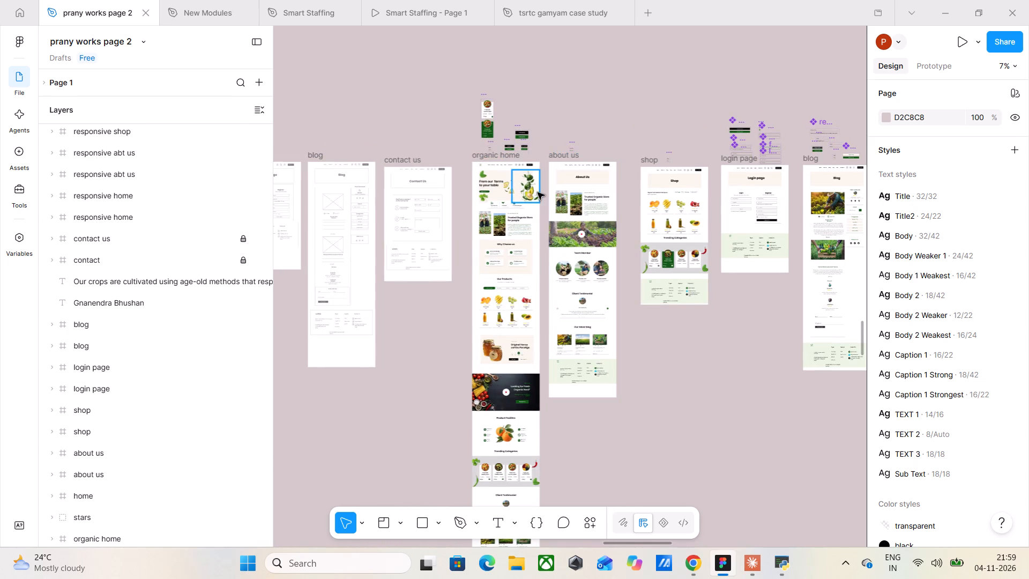
{"action": "scroll", "coordinate": [536, 194], "scroll_direction": "up", "scroll_amount": 4, "text": "ctrl+alt"}
{"action": "scroll", "coordinate": [496, 161], "scroll_direction": "up", "scroll_amount": 5, "text": "ctrl"}
{"action": "scroll", "coordinate": [496, 161], "scroll_direction": "up", "scroll_amount": 4, "text": "ctrl+alt"}
{"action": "scroll", "coordinate": [435, 167], "scroll_direction": "down", "scroll_amount": 3}
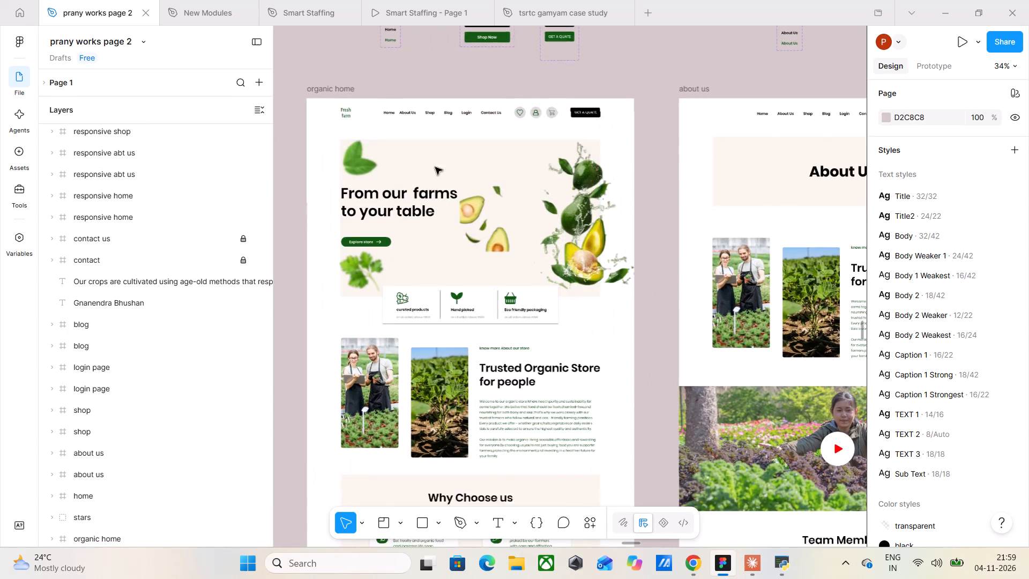
{"action": "scroll", "coordinate": [435, 167], "scroll_direction": "down", "scroll_amount": 2}
{"action": "scroll", "coordinate": [433, 226], "scroll_direction": "up", "scroll_amount": 9, "text": "ctrl+alt"}
{"action": "scroll", "coordinate": [469, 203], "scroll_direction": "down", "scroll_amount": 6}
{"action": "scroll", "coordinate": [469, 203], "scroll_direction": "down", "scroll_amount": 6, "text": "ctrl+alt"}
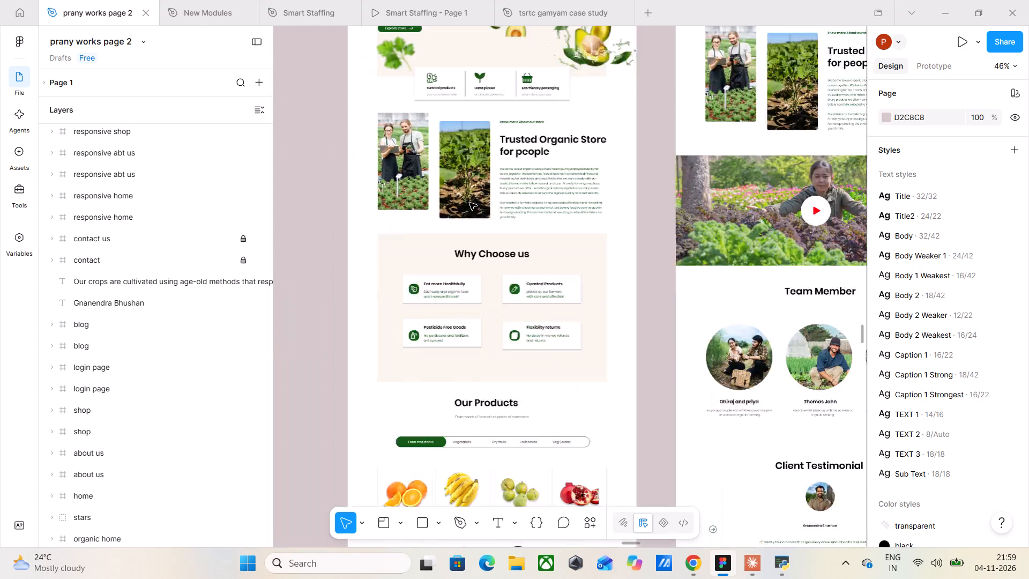
{"action": "scroll", "coordinate": [469, 203], "scroll_direction": "down", "scroll_amount": 6, "text": "ctrl+alt"}
{"action": "scroll", "coordinate": [469, 203], "scroll_direction": "up", "scroll_amount": 3}
{"action": "scroll", "coordinate": [435, 205], "scroll_direction": "down", "scroll_amount": 5, "text": "ctrl+alt"}
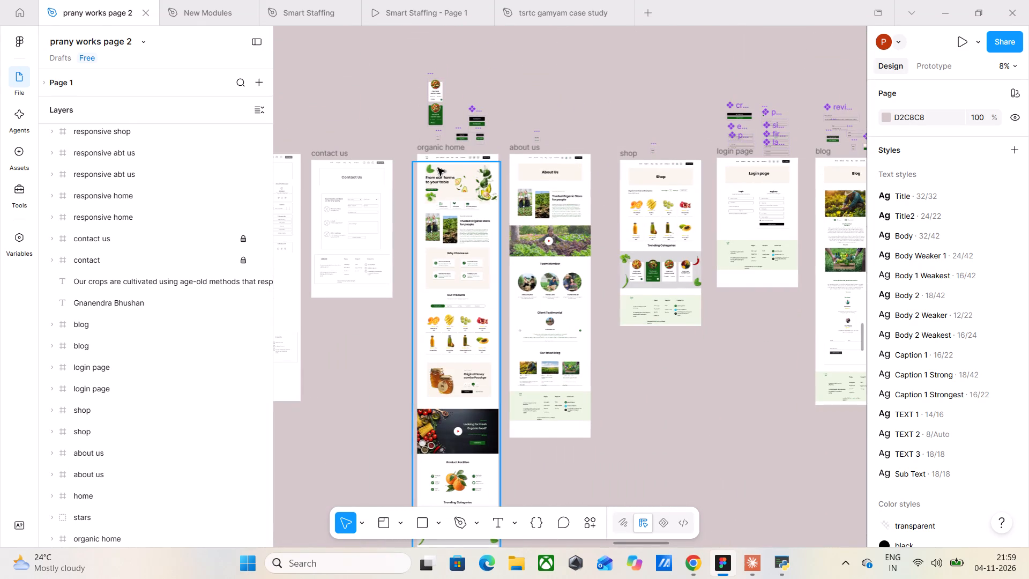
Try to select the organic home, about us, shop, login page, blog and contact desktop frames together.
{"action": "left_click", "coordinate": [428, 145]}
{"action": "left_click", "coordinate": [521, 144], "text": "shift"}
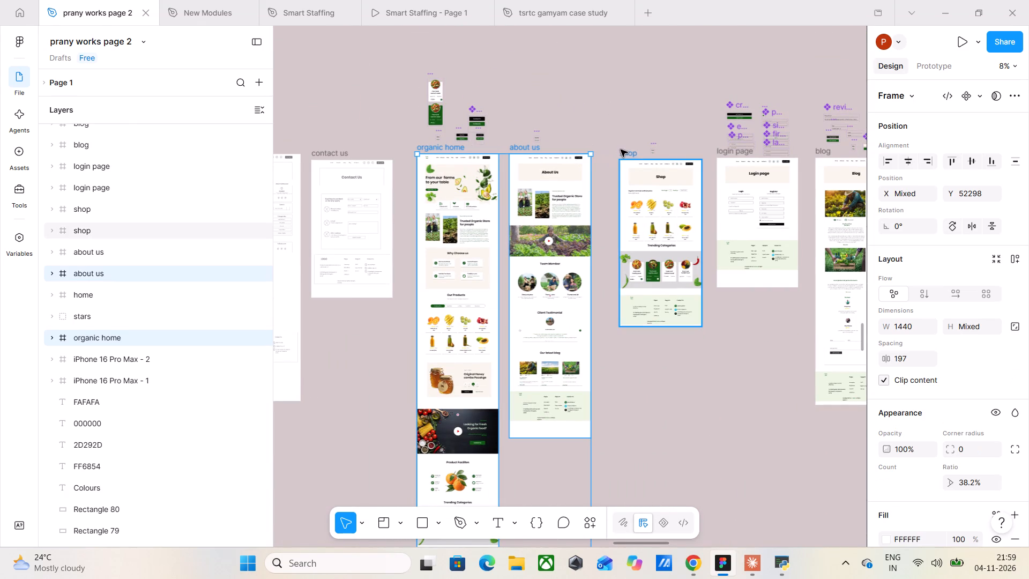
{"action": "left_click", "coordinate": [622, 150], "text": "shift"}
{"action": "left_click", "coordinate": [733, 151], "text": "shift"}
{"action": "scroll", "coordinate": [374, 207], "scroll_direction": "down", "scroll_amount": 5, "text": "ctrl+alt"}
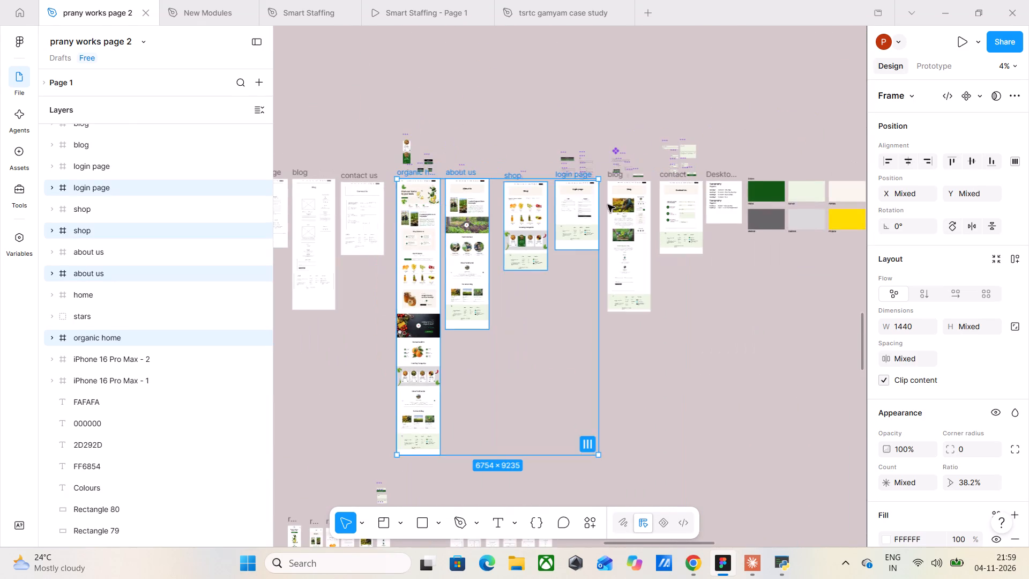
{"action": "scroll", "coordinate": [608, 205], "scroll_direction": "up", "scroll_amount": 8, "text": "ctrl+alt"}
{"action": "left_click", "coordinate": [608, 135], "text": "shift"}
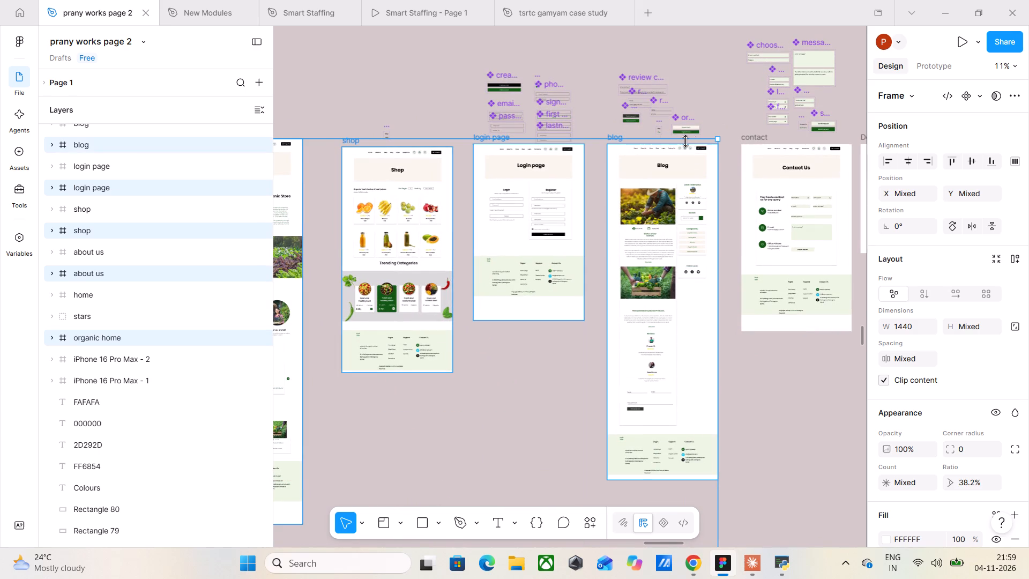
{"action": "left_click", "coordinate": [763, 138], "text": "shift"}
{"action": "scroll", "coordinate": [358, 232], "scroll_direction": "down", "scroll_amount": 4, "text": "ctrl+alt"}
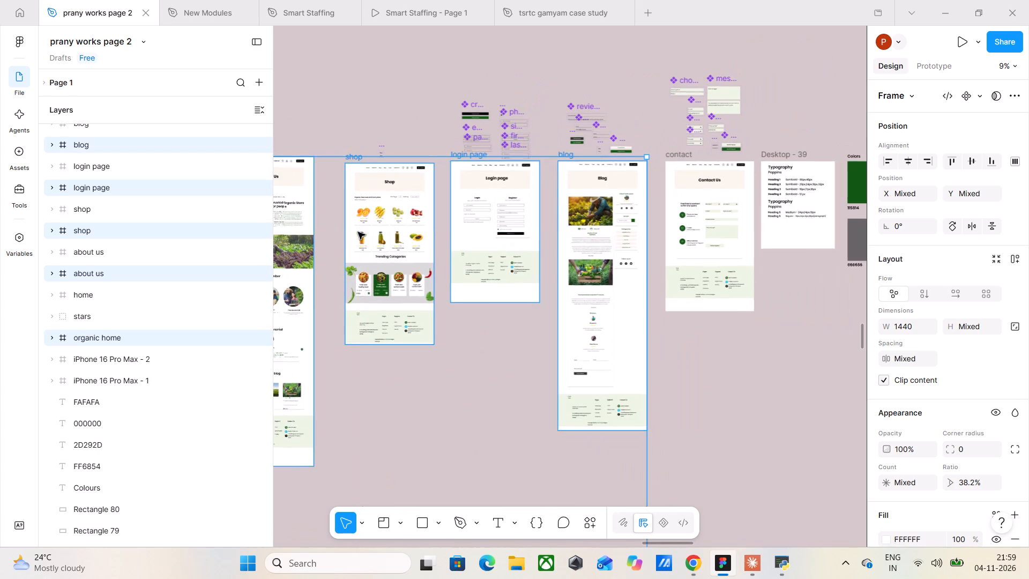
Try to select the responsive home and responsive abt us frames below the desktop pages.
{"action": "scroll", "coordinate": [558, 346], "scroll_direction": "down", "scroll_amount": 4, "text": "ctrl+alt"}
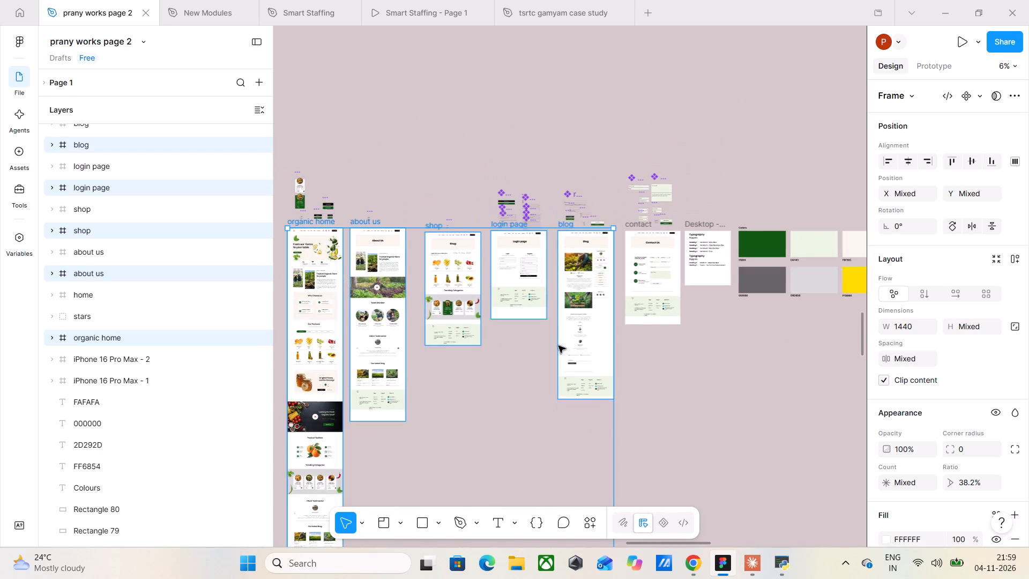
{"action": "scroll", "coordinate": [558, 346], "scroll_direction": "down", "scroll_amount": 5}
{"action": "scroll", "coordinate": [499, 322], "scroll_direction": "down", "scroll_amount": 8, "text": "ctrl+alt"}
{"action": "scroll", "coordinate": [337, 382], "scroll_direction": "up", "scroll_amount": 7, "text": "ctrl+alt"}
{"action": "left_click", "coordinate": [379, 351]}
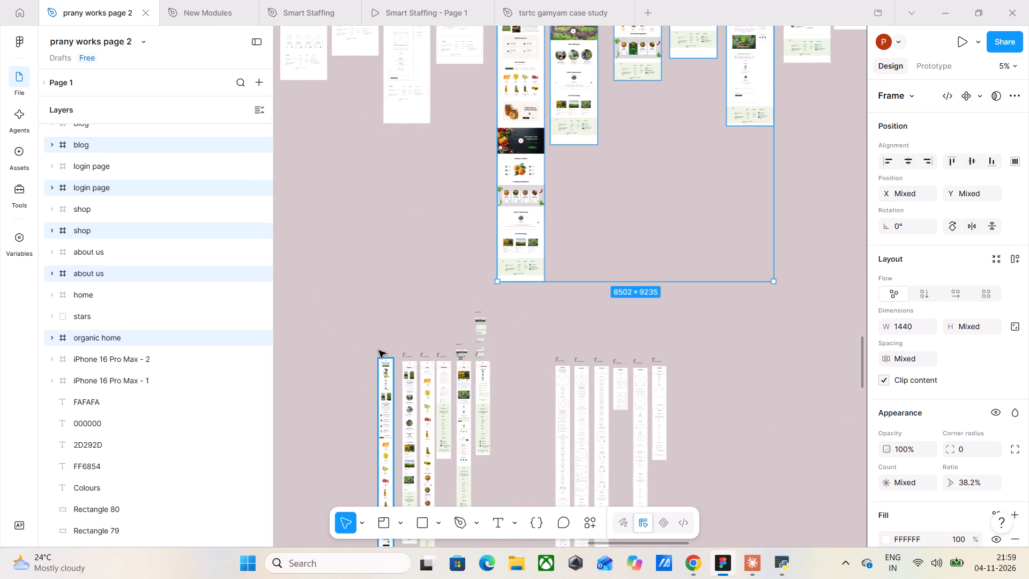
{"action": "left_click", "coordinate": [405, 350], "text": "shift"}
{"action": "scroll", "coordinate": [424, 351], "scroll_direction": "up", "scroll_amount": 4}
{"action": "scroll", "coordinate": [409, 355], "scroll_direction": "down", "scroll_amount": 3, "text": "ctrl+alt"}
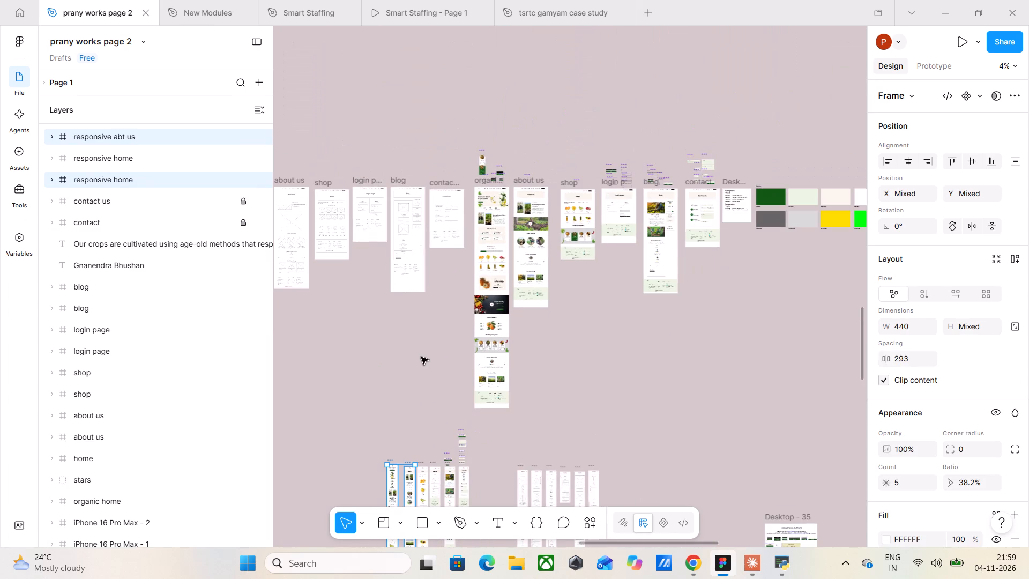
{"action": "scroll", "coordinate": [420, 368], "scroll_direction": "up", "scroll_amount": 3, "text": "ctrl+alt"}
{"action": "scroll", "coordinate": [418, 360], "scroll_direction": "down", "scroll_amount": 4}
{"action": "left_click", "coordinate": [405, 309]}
Examine the organic store's responsive pages, including the shop's product cards and the login and register forms.
{"action": "scroll", "coordinate": [412, 418], "scroll_direction": "up", "scroll_amount": 2, "text": "ctrl+alt"}
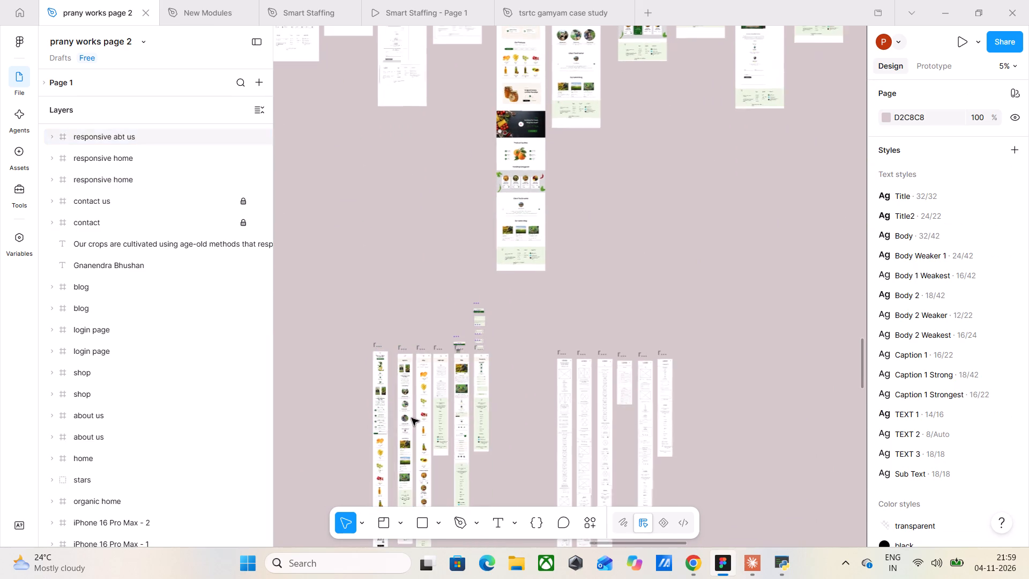
{"action": "scroll", "coordinate": [412, 418], "scroll_direction": "up", "scroll_amount": 8, "text": "ctrl+alt"}
{"action": "scroll", "coordinate": [482, 272], "scroll_direction": "up", "scroll_amount": 11, "text": "ctrl+alt"}
{"action": "scroll", "coordinate": [510, 238], "scroll_direction": "down", "scroll_amount": 4, "text": "ctrl+alt"}
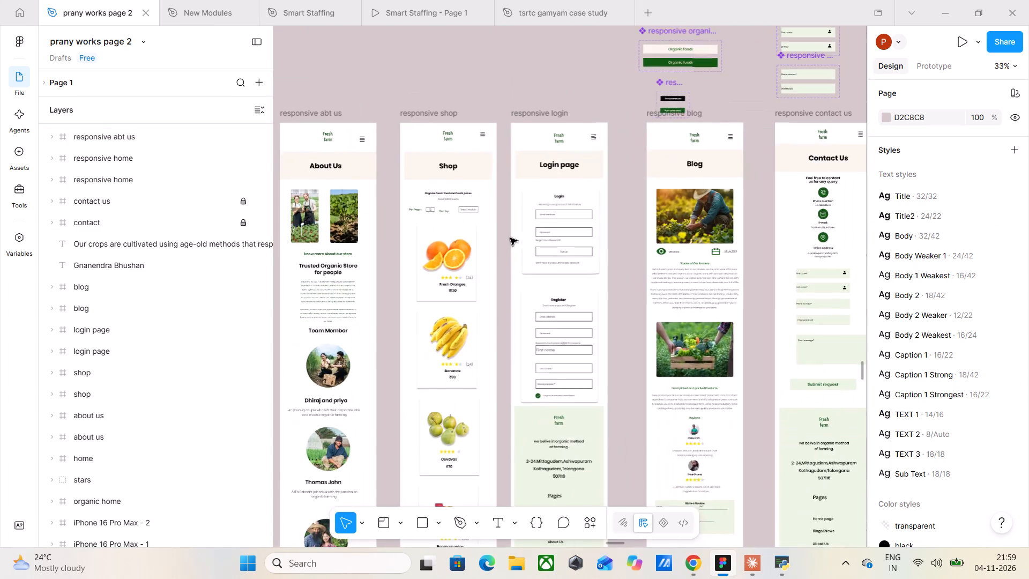
{"action": "scroll", "coordinate": [510, 238], "scroll_direction": "down", "scroll_amount": 4, "text": "ctrl+alt"}
{"action": "scroll", "coordinate": [465, 254], "scroll_direction": "up", "scroll_amount": 10, "text": "ctrl+alt"}
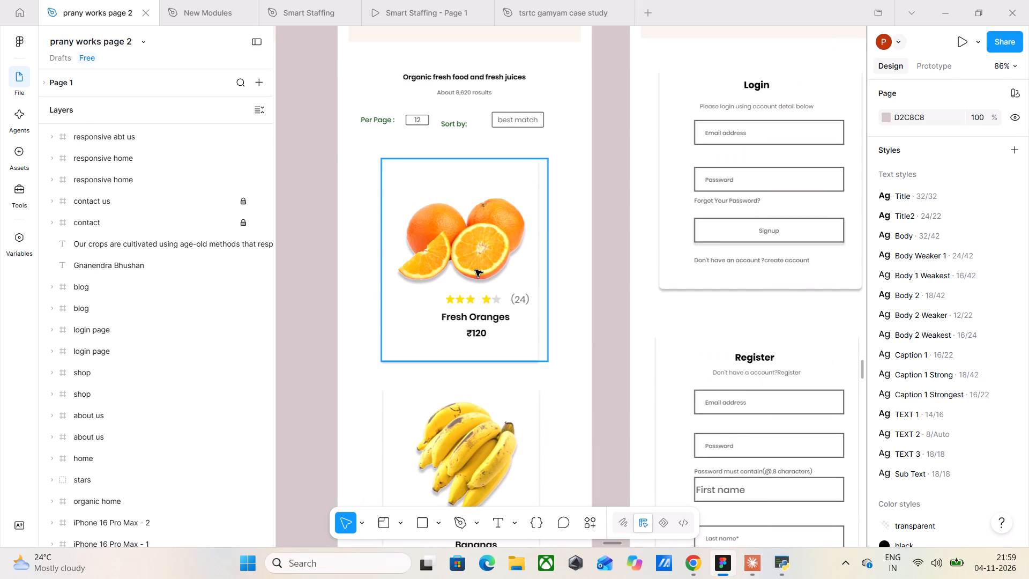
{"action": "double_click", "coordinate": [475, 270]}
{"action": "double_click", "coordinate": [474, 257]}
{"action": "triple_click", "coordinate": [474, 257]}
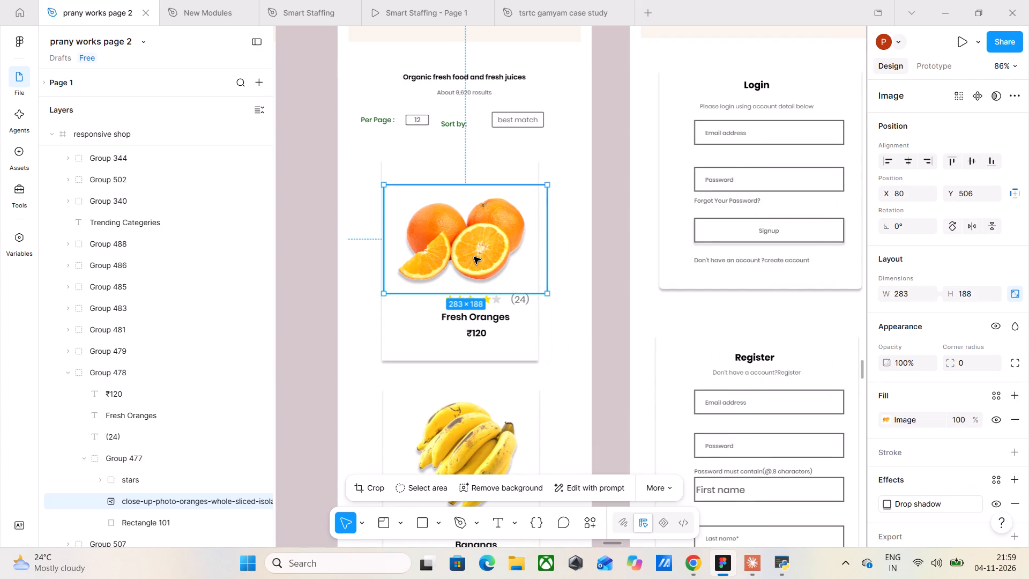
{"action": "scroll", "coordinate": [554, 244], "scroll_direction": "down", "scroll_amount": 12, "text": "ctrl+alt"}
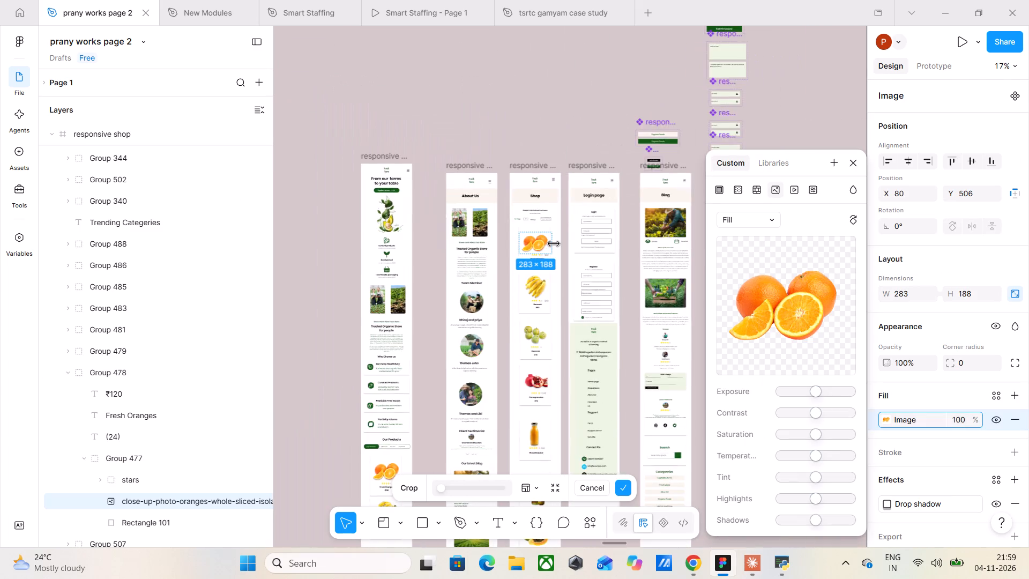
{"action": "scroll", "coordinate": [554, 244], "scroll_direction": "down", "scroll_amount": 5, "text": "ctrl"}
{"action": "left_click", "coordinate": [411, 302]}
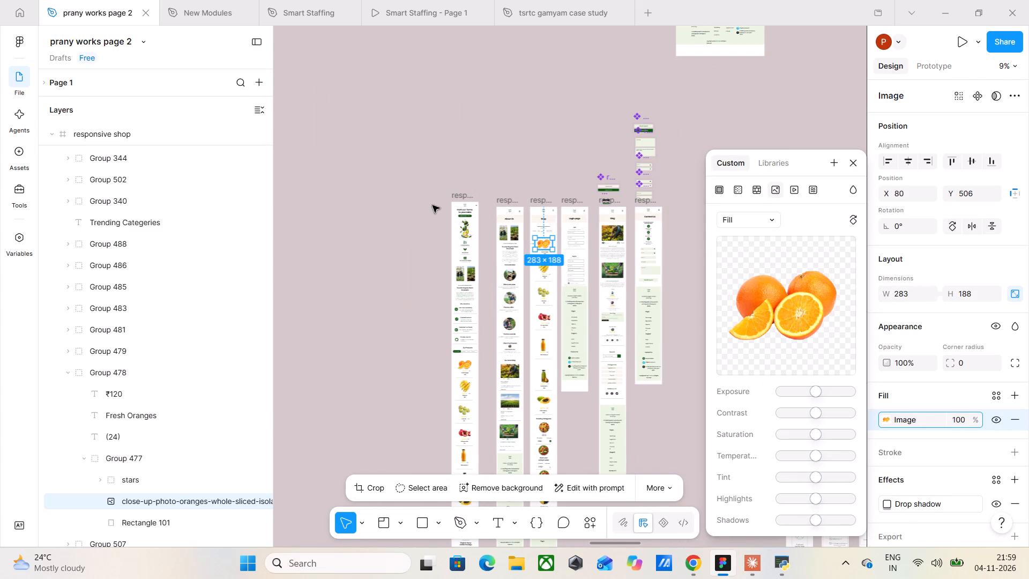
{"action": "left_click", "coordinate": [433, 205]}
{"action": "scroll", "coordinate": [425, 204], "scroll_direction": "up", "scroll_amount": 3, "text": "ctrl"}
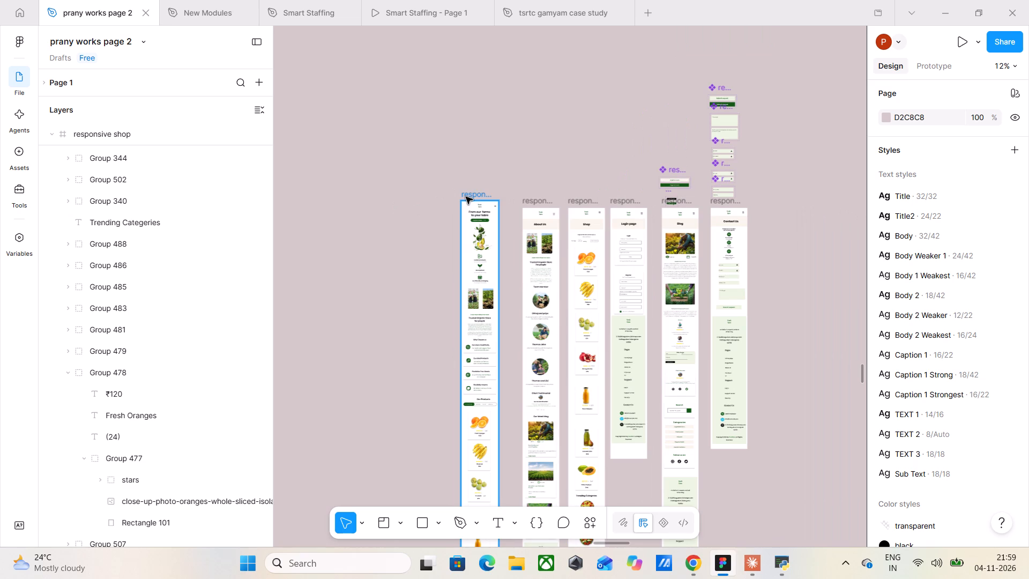
Export the six responsive organic store frames (home, about us, shop, login, blog and contact us) together as 4x PNG.
{"action": "left_click", "coordinate": [466, 197]}
{"action": "left_click", "coordinate": [531, 197], "text": "shift"}
{"action": "left_click", "coordinate": [581, 200], "text": "shift"}
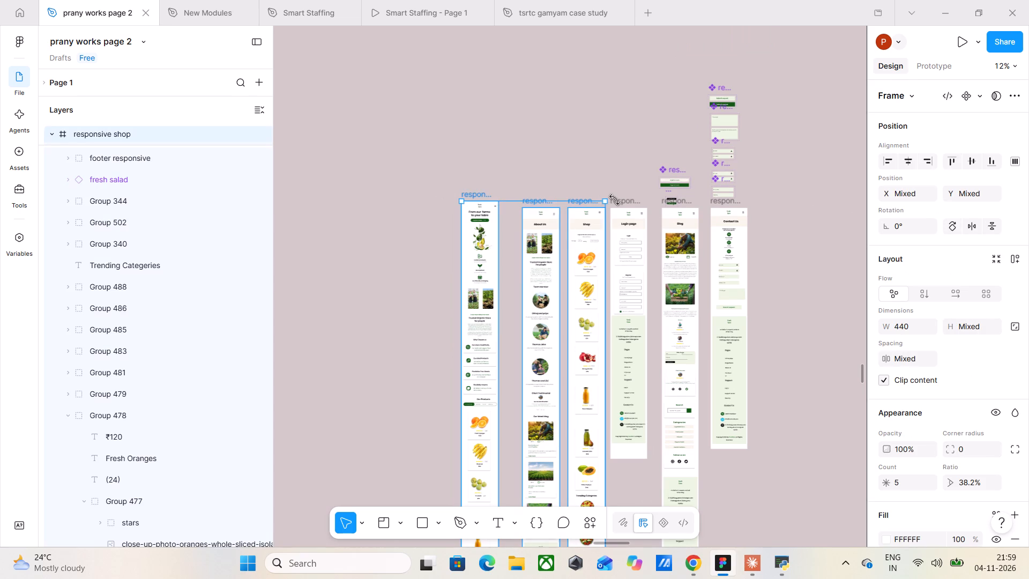
{"action": "left_click", "coordinate": [626, 203], "text": "shift"}
{"action": "left_click", "coordinate": [692, 202], "text": "shift"}
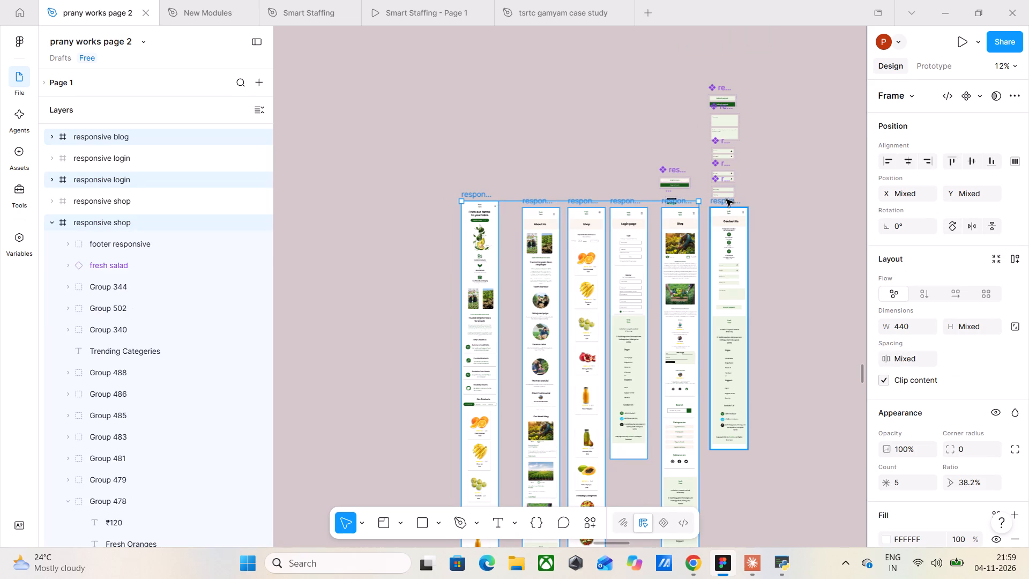
{"action": "left_click", "coordinate": [726, 199], "text": "shift"}
{"action": "scroll", "coordinate": [481, 247], "scroll_direction": "down", "scroll_amount": 12, "text": "ctrl+alt"}
{"action": "scroll", "coordinate": [481, 247], "scroll_direction": "up", "scroll_amount": 3}
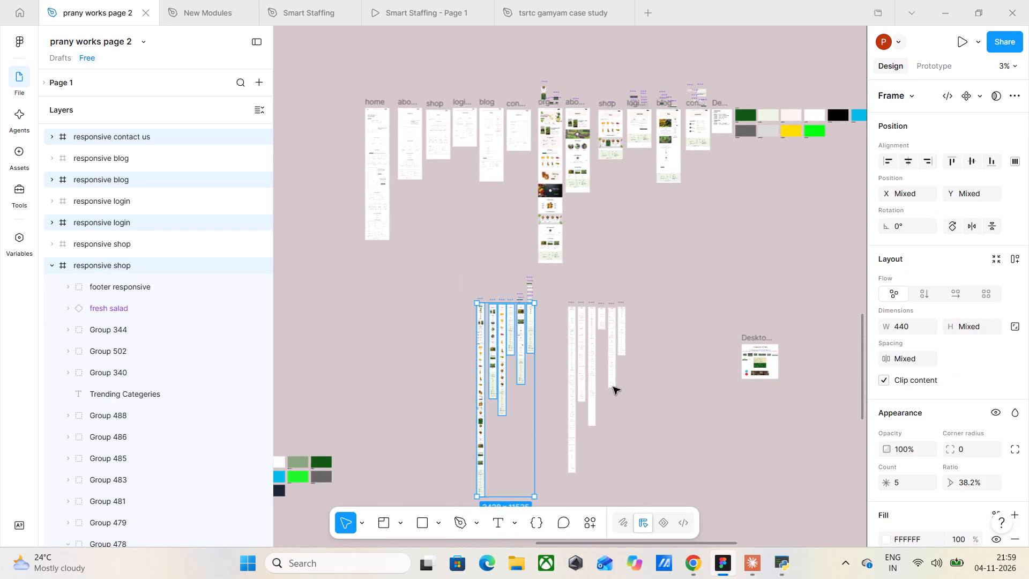
{"action": "scroll", "coordinate": [613, 384], "scroll_direction": "down", "scroll_amount": 4}
{"action": "scroll", "coordinate": [908, 366], "scroll_direction": "down", "scroll_amount": 9}
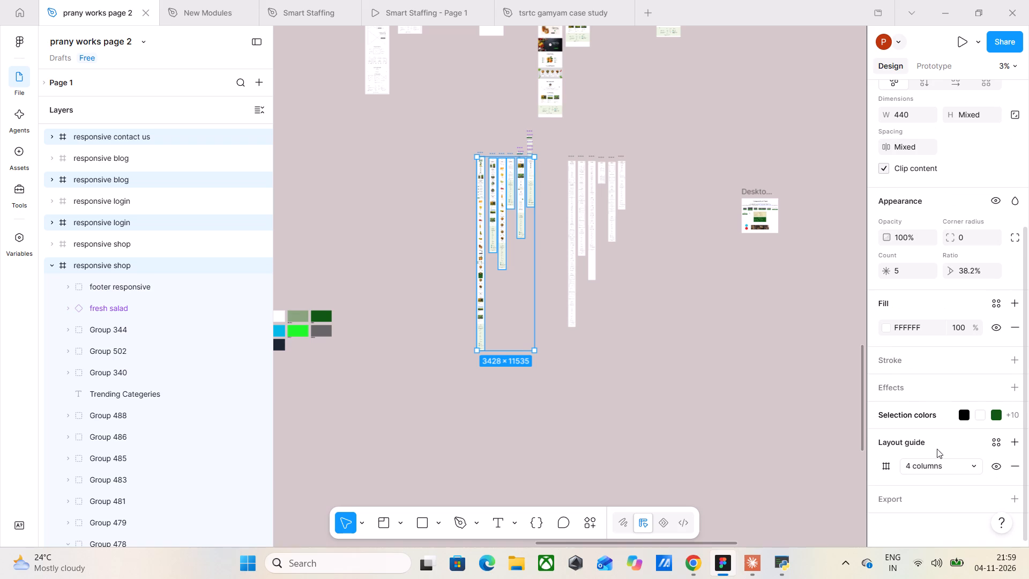
{"action": "left_click", "coordinate": [1012, 499]}
{"action": "scroll", "coordinate": [931, 402], "scroll_direction": "down", "scroll_amount": 2}
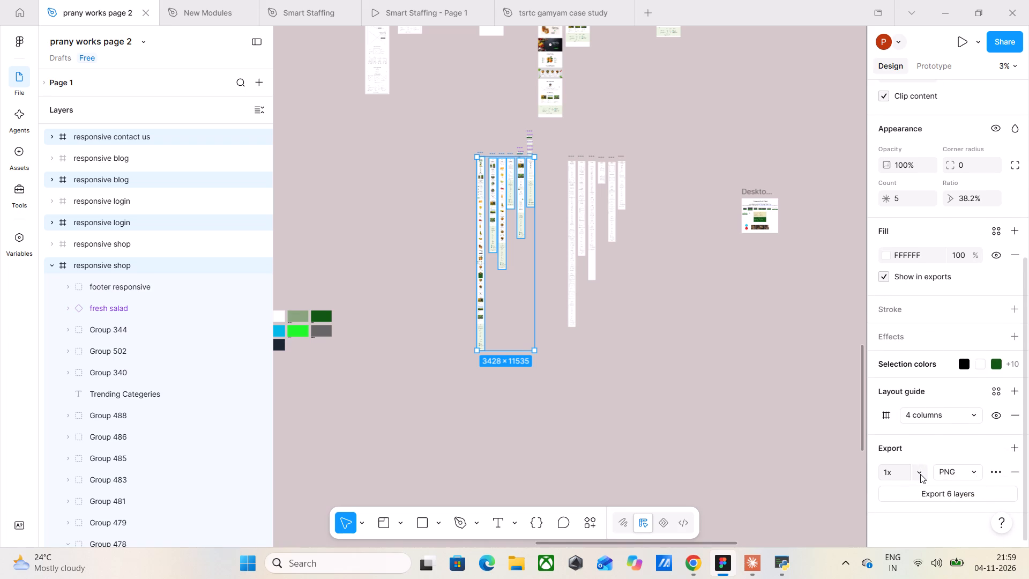
{"action": "left_click", "coordinate": [920, 474]}
{"action": "left_click", "coordinate": [907, 421]}
{"action": "left_click", "coordinate": [904, 496]}
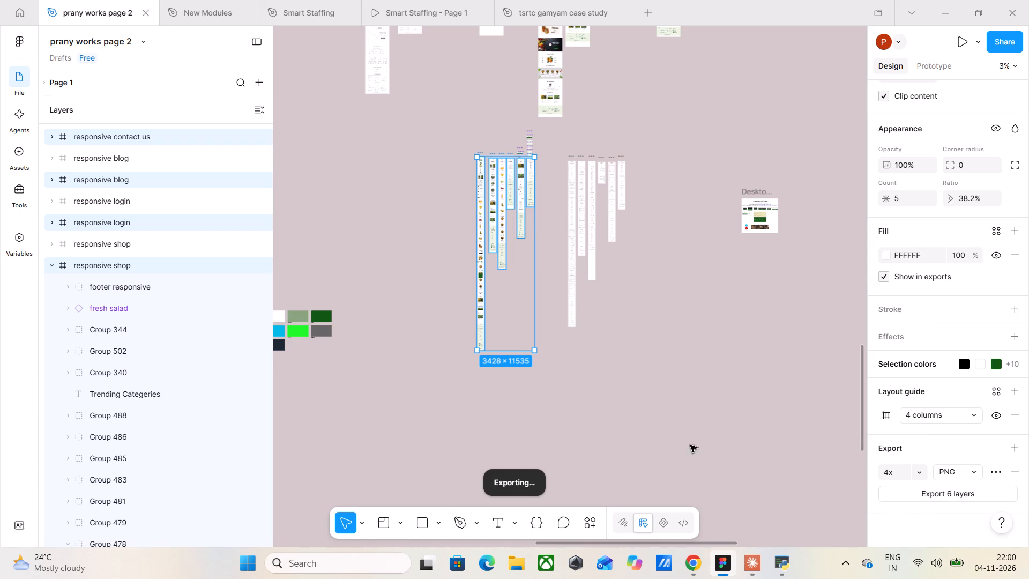
Select the organic home, about us, shop, login page and blog desktop frames together and export them with their existing settings.
{"action": "scroll", "coordinate": [658, 420], "scroll_direction": "up", "scroll_amount": 3}
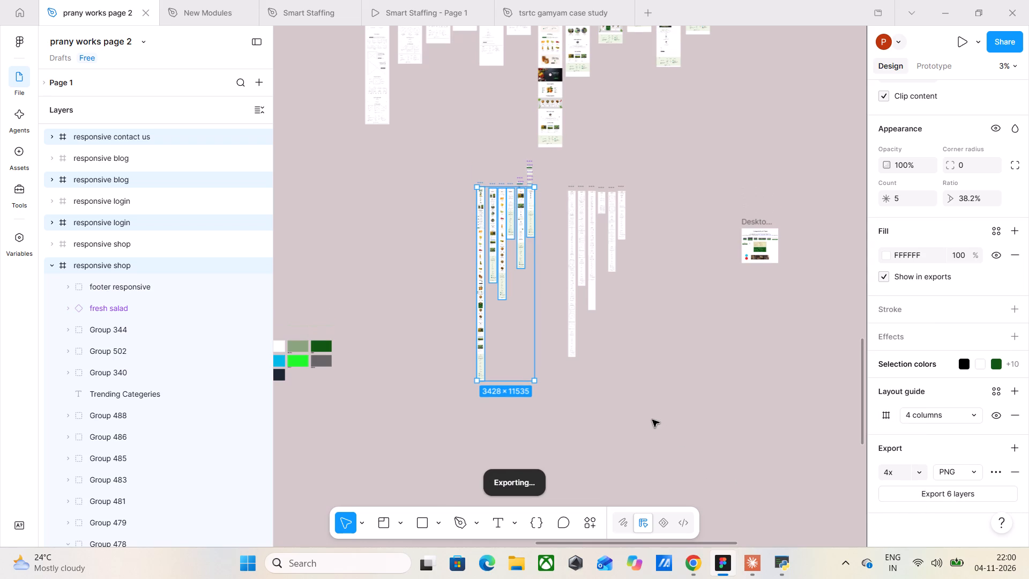
{"action": "scroll", "coordinate": [652, 420], "scroll_direction": "up", "scroll_amount": 9}
{"action": "scroll", "coordinate": [560, 153], "scroll_direction": "up", "scroll_amount": 2, "text": "ctrl+alt"}
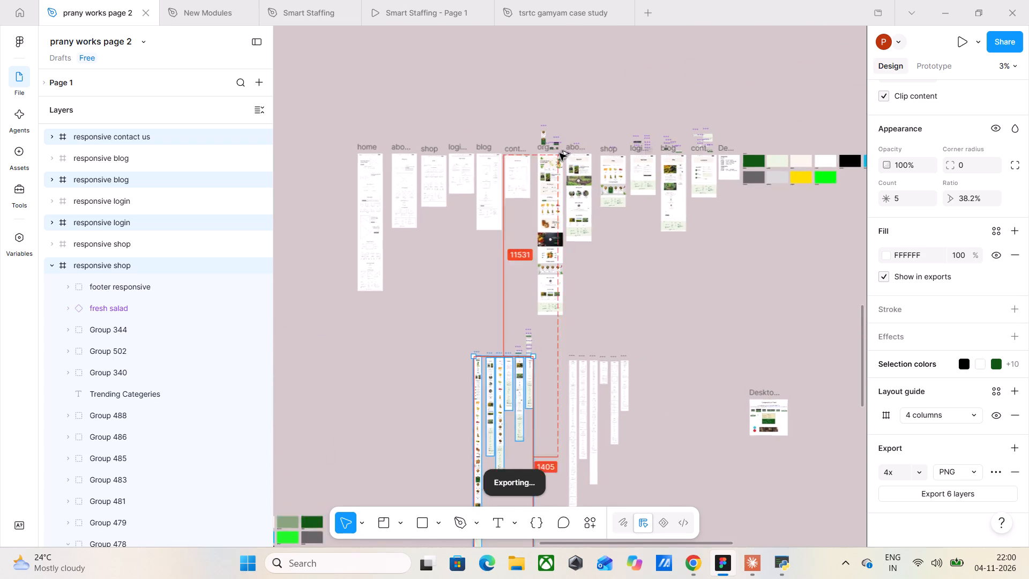
{"action": "scroll", "coordinate": [560, 153], "scroll_direction": "up", "scroll_amount": 6, "text": "ctrl+alt"}
{"action": "left_click", "coordinate": [532, 149]}
{"action": "left_click", "coordinate": [584, 146], "text": "shift"}
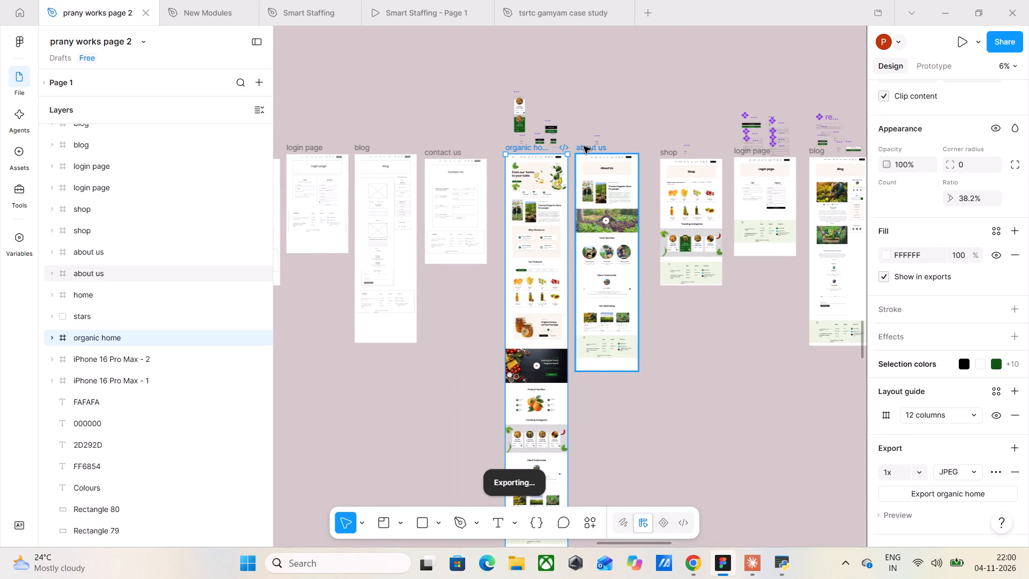
{"action": "left_click", "coordinate": [676, 150], "text": "shift"}
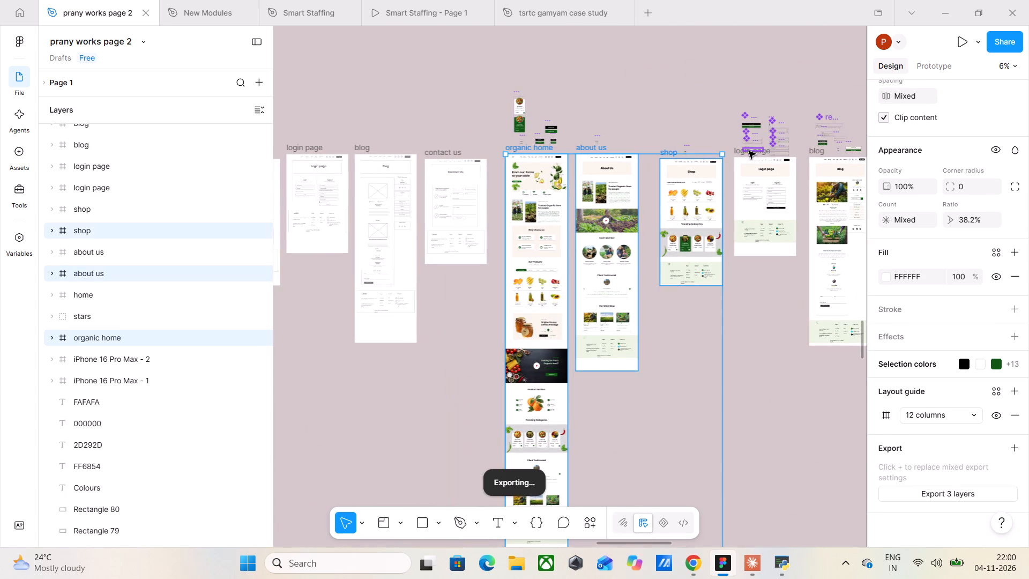
{"action": "scroll", "coordinate": [762, 174], "scroll_direction": "up", "scroll_amount": 16, "text": "ctrl"}
{"action": "scroll", "coordinate": [725, 283], "scroll_direction": "up", "scroll_amount": 3, "text": "ctrl"}
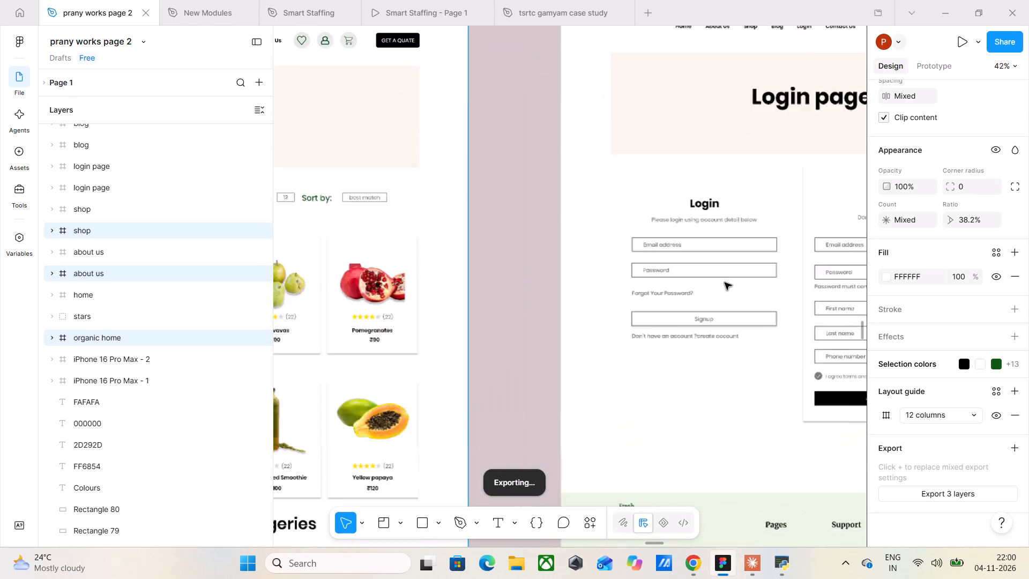
{"action": "scroll", "coordinate": [725, 283], "scroll_direction": "up", "scroll_amount": 7, "text": "ctrl"}
{"action": "scroll", "coordinate": [351, 203], "scroll_direction": "down", "scroll_amount": 9, "text": "ctrl+alt"}
{"action": "scroll", "coordinate": [495, 215], "scroll_direction": "up", "scroll_amount": 5, "text": "ctrl+alt"}
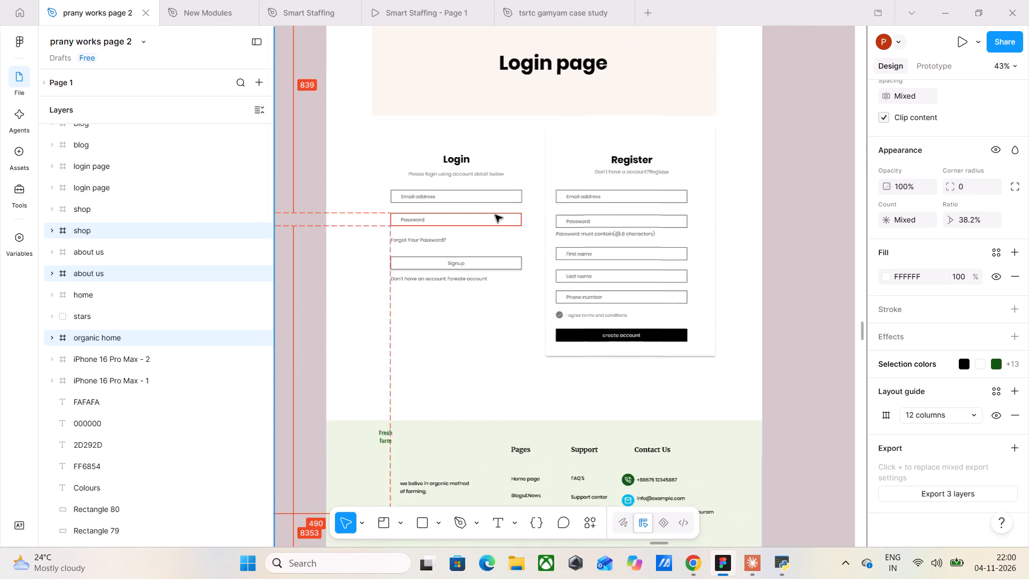
{"action": "scroll", "coordinate": [495, 215], "scroll_direction": "up", "scroll_amount": 5, "text": "ctrl+alt"}
{"action": "scroll", "coordinate": [508, 211], "scroll_direction": "down", "scroll_amount": 4, "text": "ctrl+alt"}
{"action": "scroll", "coordinate": [654, 227], "scroll_direction": "up", "scroll_amount": 4, "text": "ctrl+alt"}
{"action": "scroll", "coordinate": [654, 227], "scroll_direction": "down", "scroll_amount": 16, "text": "ctrl+alt"}
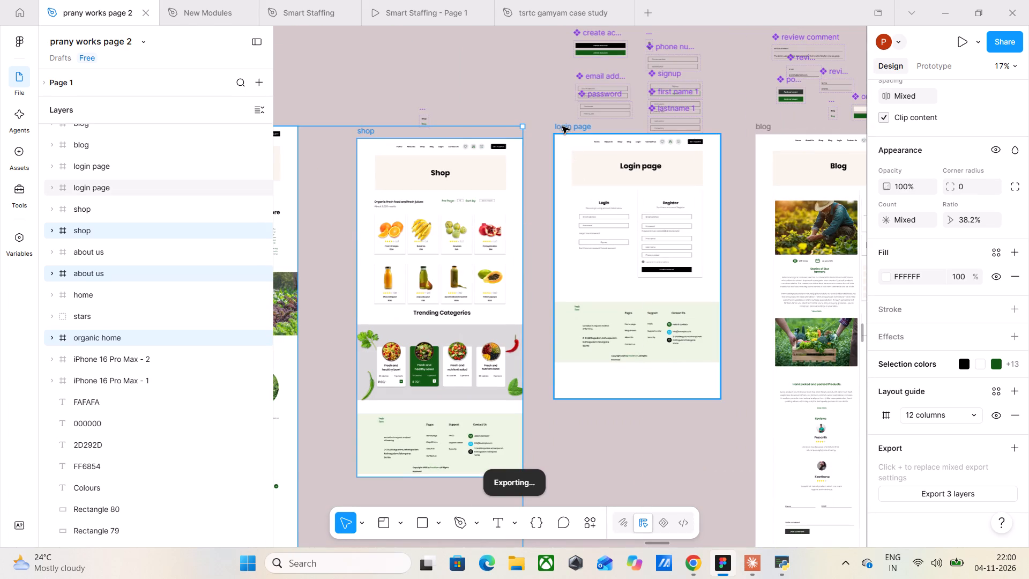
{"action": "left_click", "coordinate": [562, 126], "text": "shift"}
{"action": "scroll", "coordinate": [462, 220], "scroll_direction": "down", "scroll_amount": 6, "text": "ctrl+alt"}
{"action": "left_click", "coordinate": [594, 179], "text": "shift"}
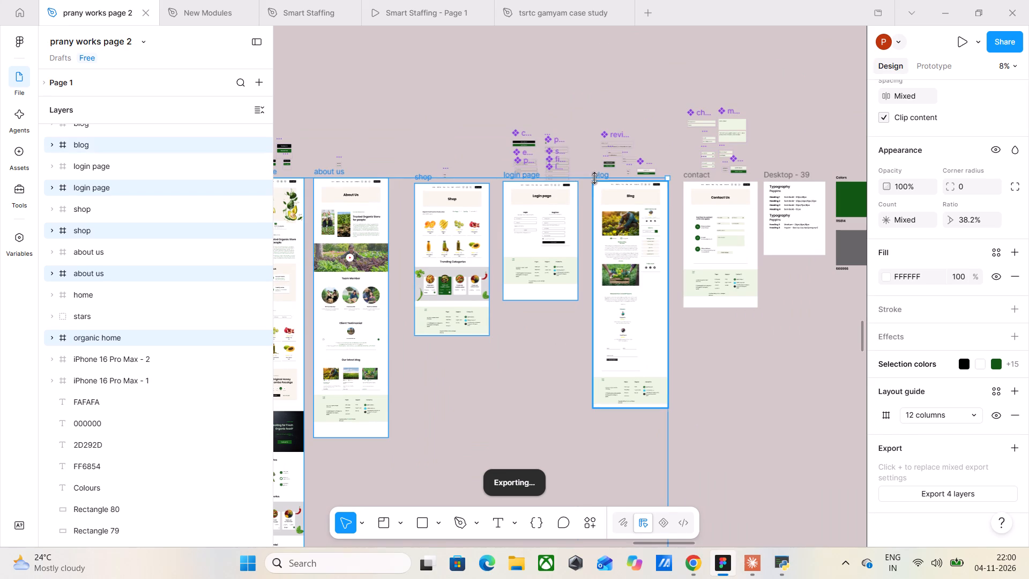
{"action": "scroll", "coordinate": [659, 234], "scroll_direction": "down", "scroll_amount": 5, "text": "ctrl+alt"}
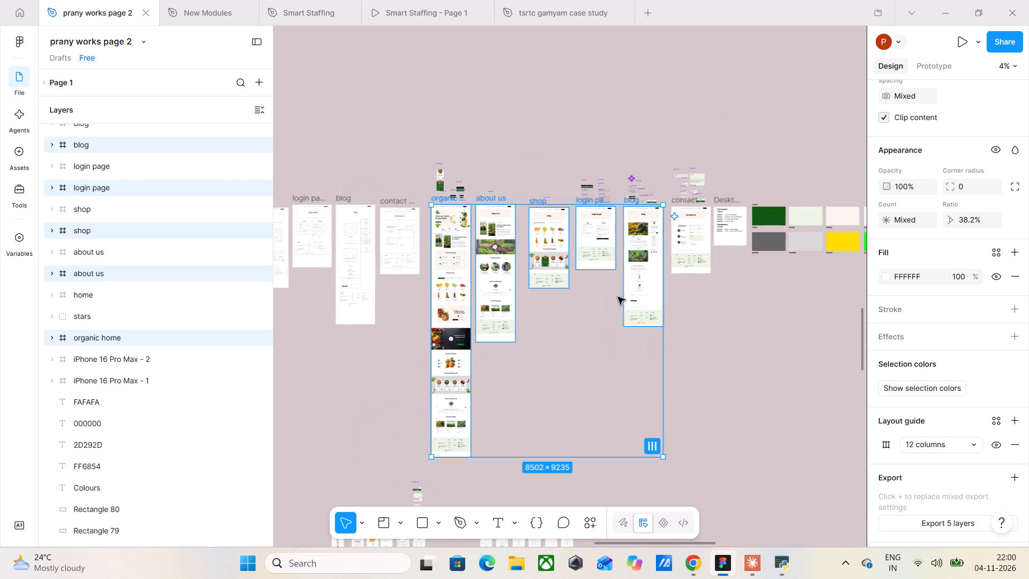
{"action": "scroll", "coordinate": [918, 347], "scroll_direction": "down", "scroll_amount": 6}
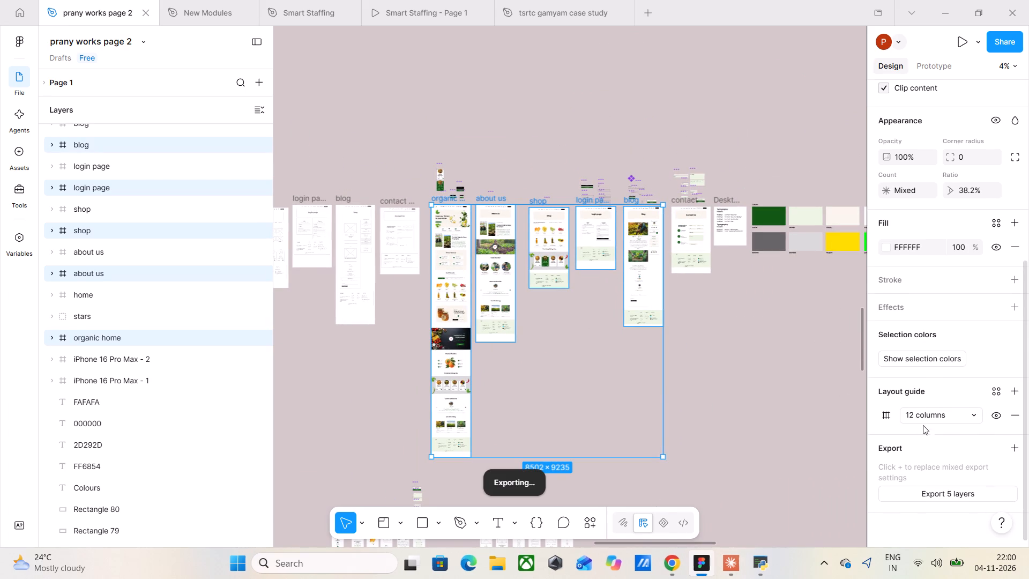
{"action": "left_click", "coordinate": [940, 492]}
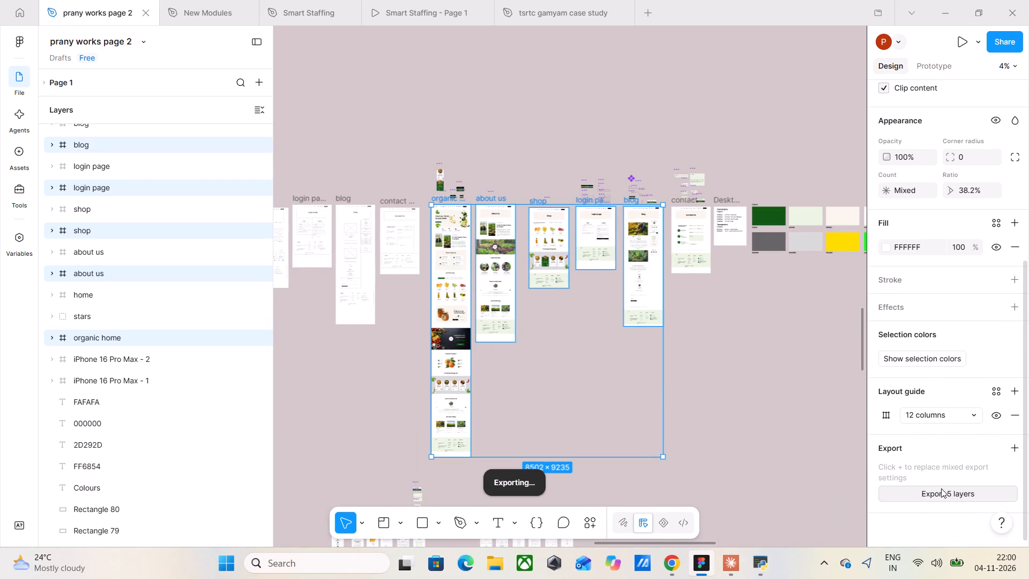
Save the organic home export in Downloads under its suggested name, replacing the existing file.
{"action": "scroll", "coordinate": [877, 377], "scroll_direction": "down", "scroll_amount": 2}
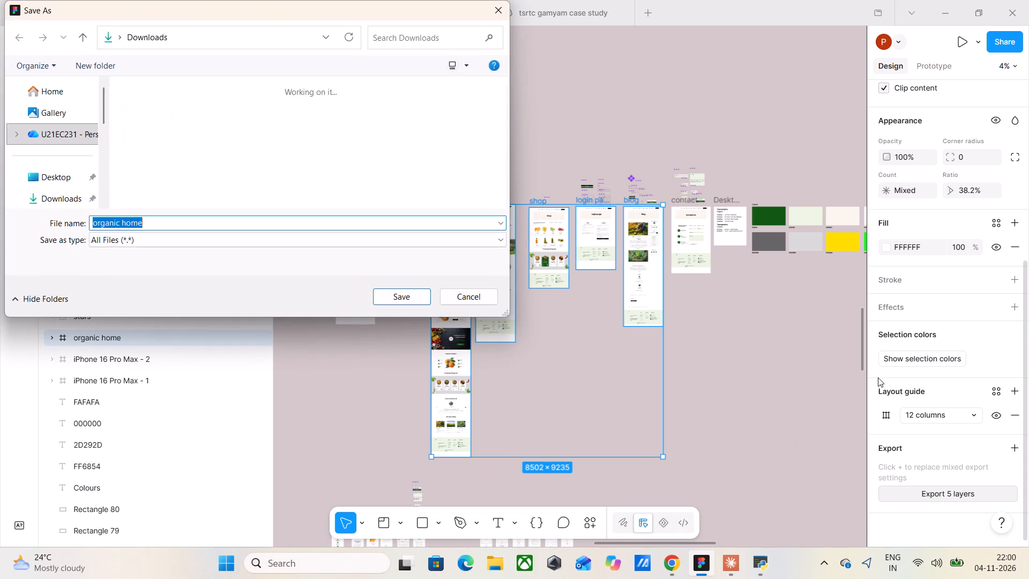
{"action": "scroll", "coordinate": [878, 377], "scroll_direction": "down", "scroll_amount": 7}
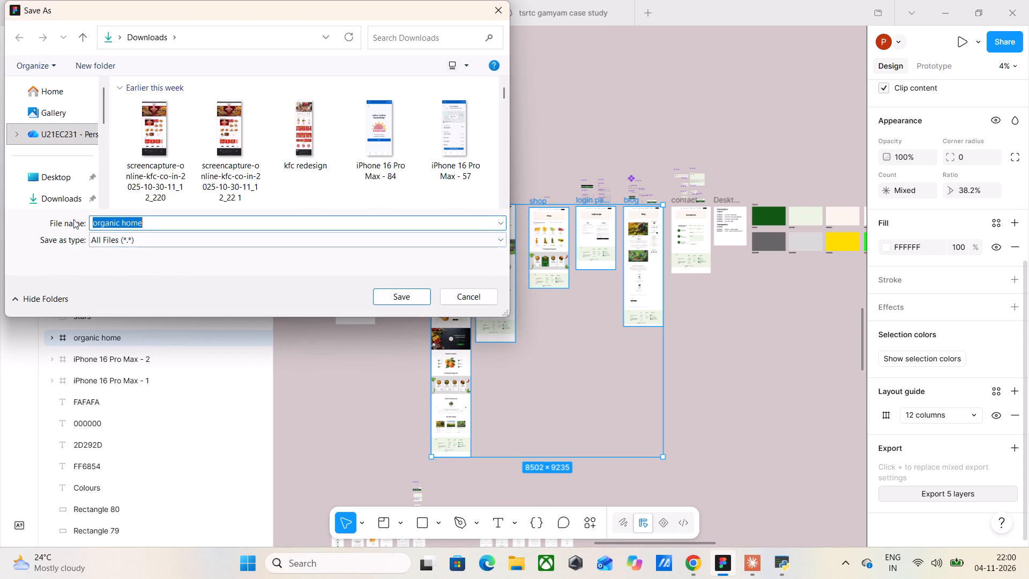
{"action": "left_click", "coordinate": [69, 190]}
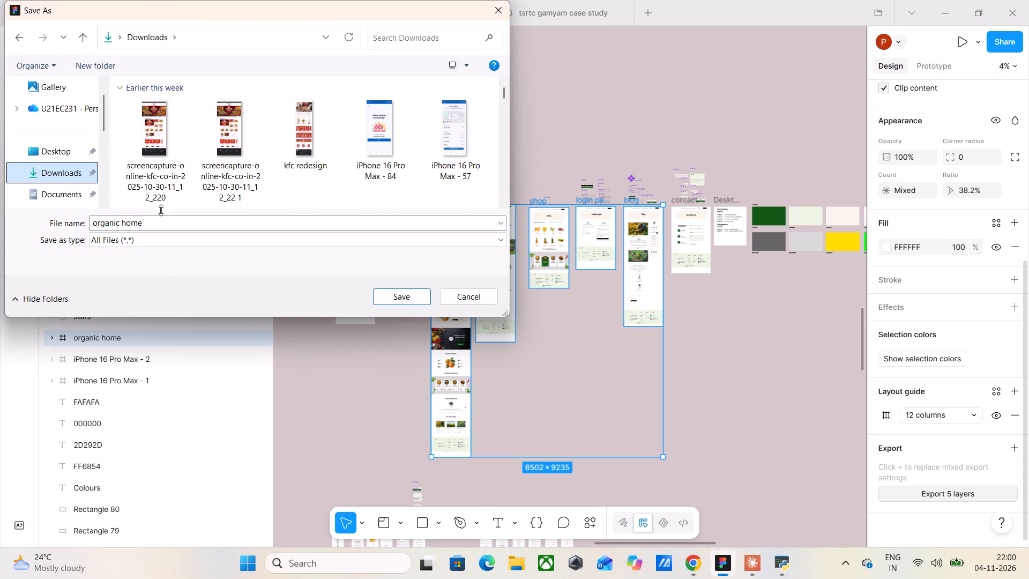
{"action": "left_click", "coordinate": [382, 298]}
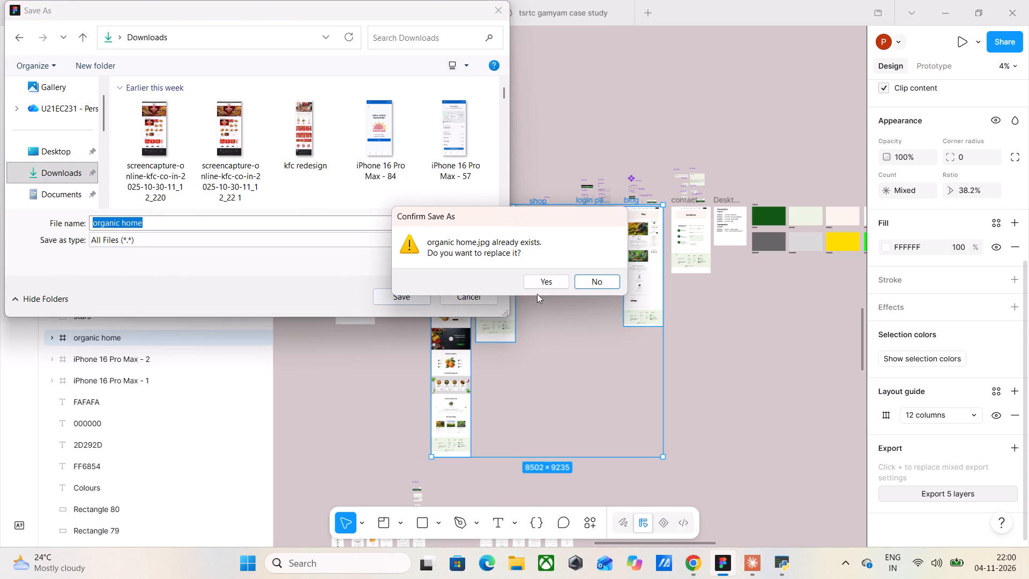
{"action": "left_click", "coordinate": [547, 286]}
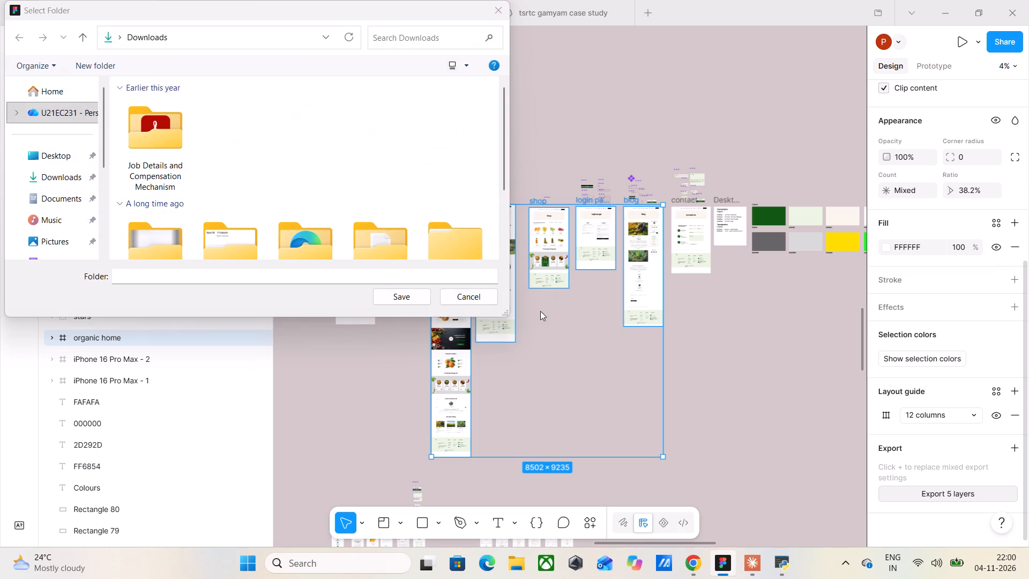
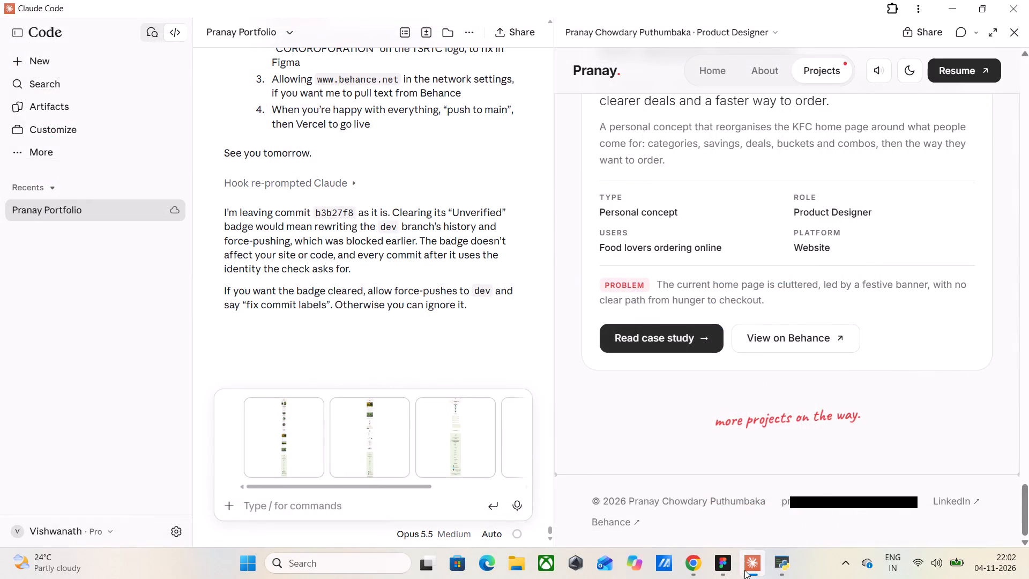
Switch to Figma and clear the selection of the four desktop frames.
{"action": "left_click", "coordinate": [726, 564]}
{"action": "left_click", "coordinate": [529, 168]}
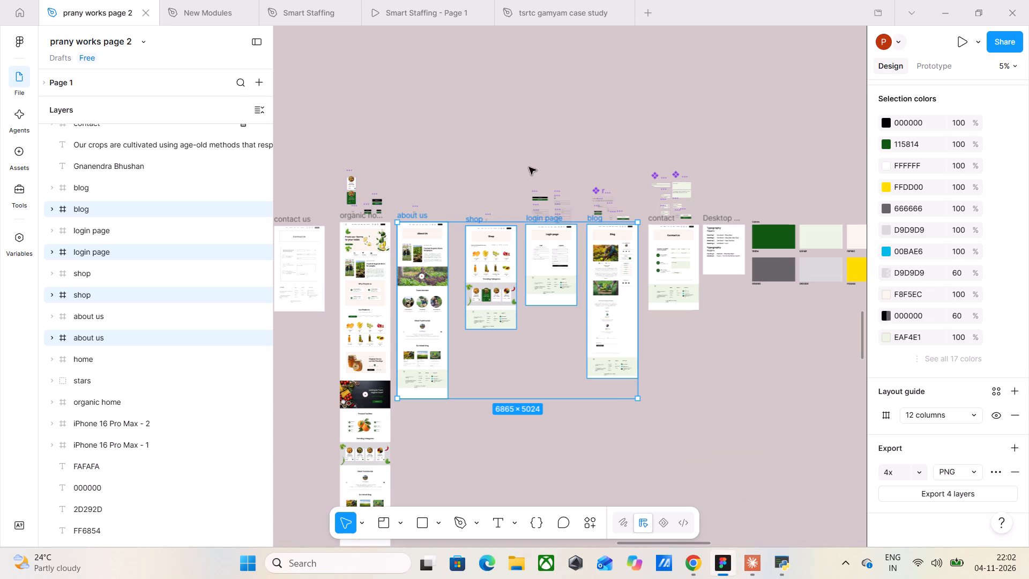
{"action": "scroll", "coordinate": [89, 267], "scroll_direction": "up", "scroll_amount": 2}
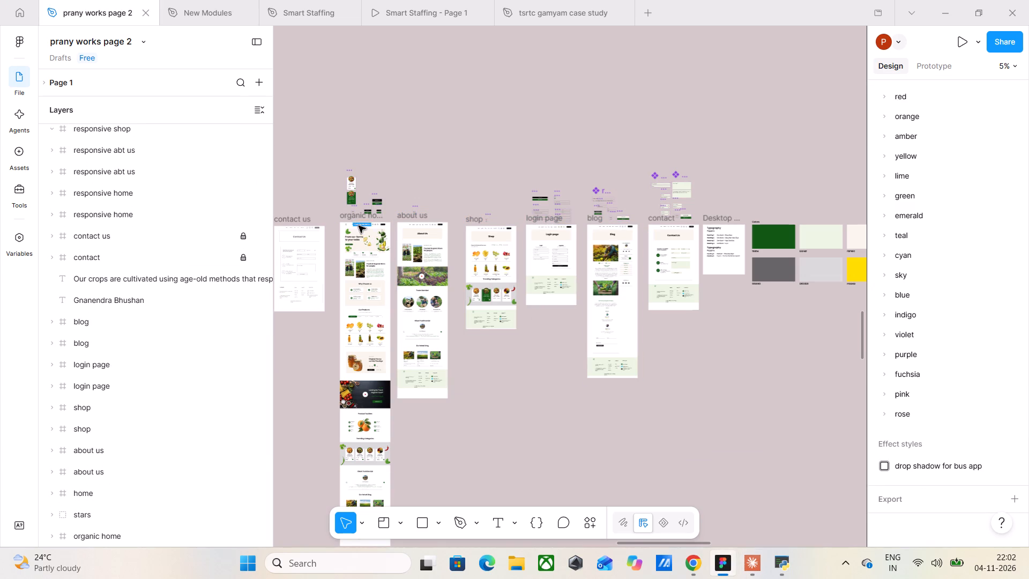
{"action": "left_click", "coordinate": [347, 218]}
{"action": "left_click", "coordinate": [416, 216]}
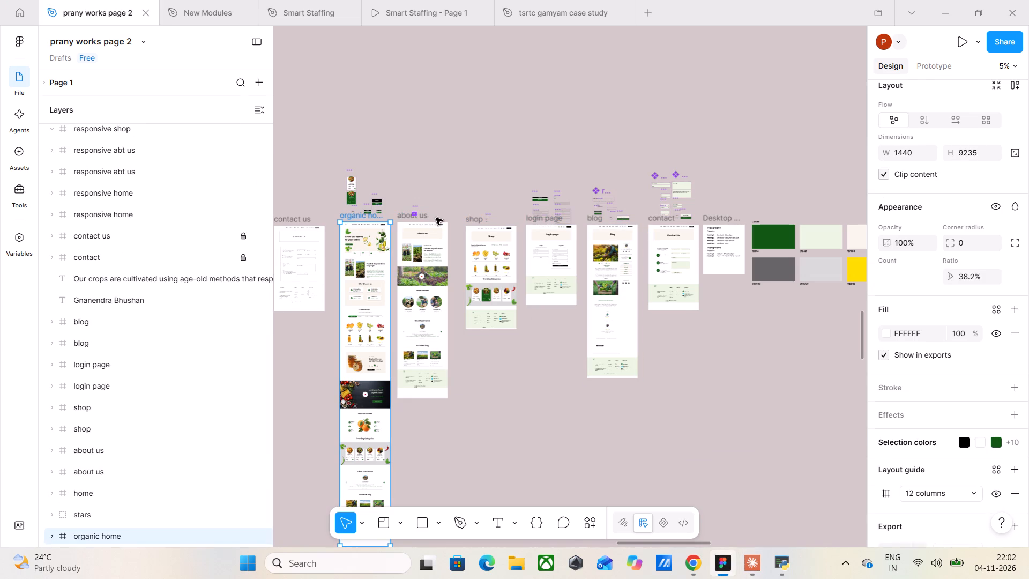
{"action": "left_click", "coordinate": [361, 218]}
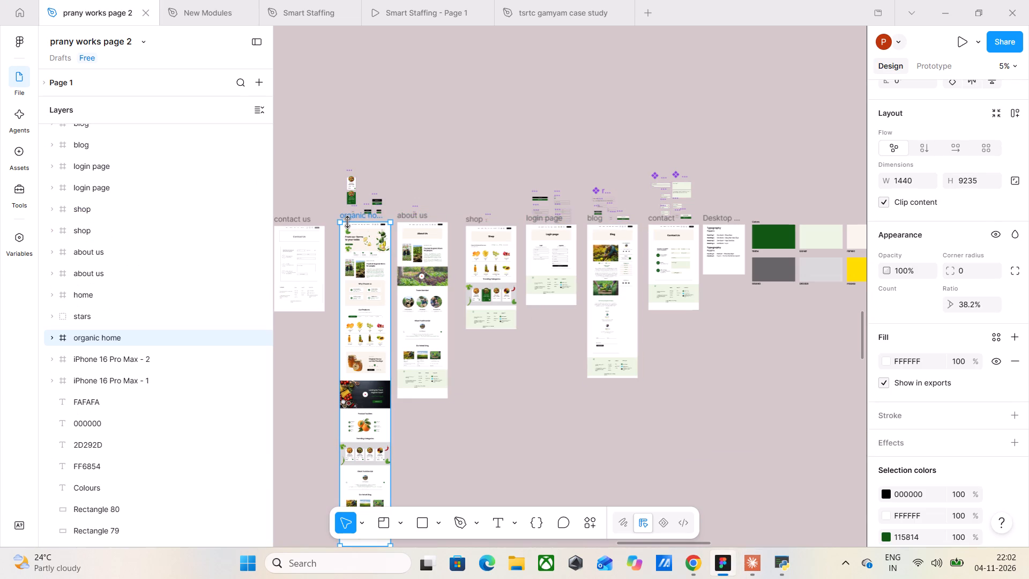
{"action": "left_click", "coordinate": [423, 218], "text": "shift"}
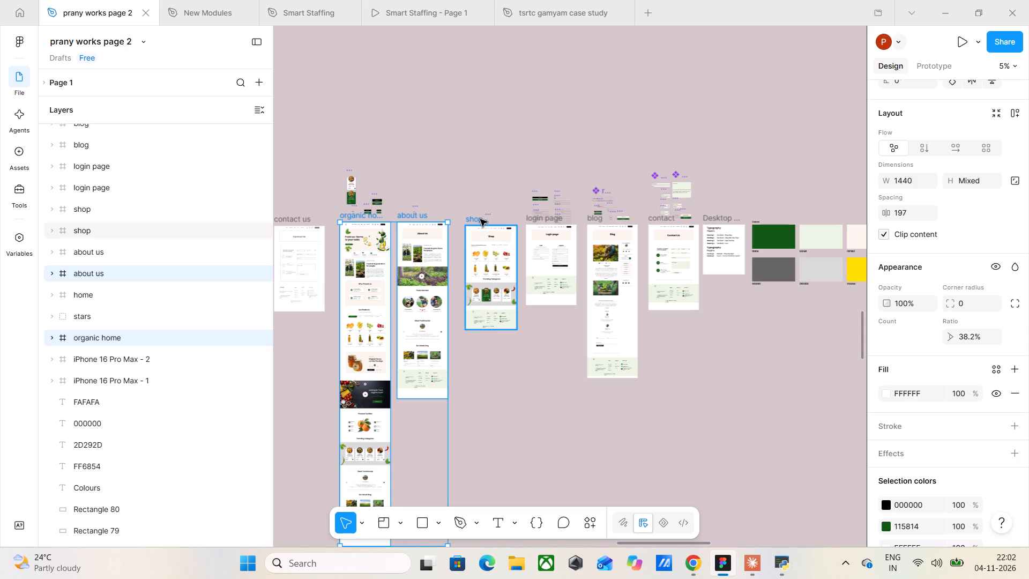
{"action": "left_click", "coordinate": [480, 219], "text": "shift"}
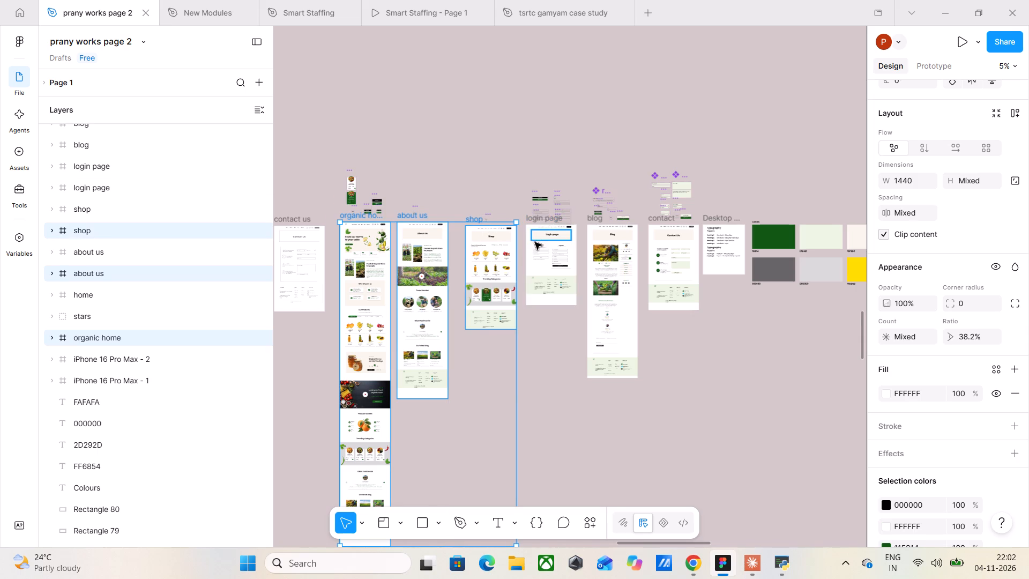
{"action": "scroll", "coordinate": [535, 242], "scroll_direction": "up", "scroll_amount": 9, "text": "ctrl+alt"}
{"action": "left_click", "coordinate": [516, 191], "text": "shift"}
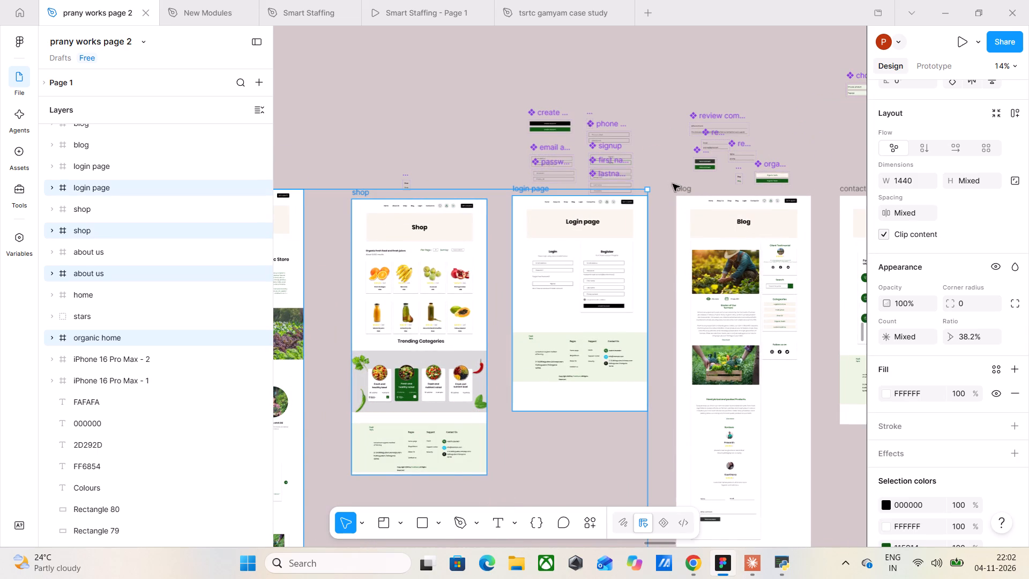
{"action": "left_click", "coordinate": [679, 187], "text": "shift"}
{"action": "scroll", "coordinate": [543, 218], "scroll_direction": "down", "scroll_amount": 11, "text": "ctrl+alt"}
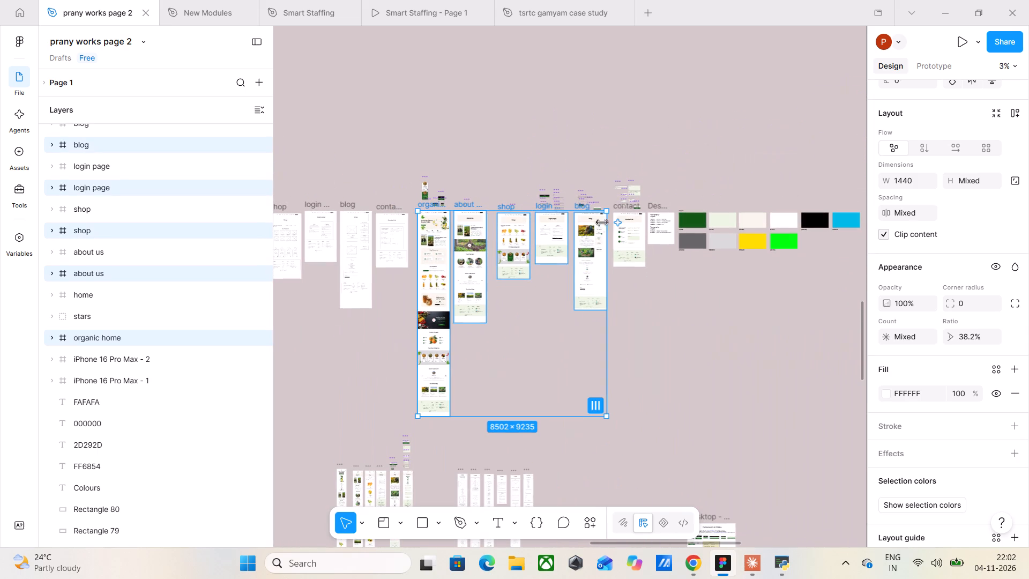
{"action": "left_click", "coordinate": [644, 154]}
Unlock the contact desktop frame.
{"action": "scroll", "coordinate": [646, 149], "scroll_direction": "down", "scroll_amount": 5, "text": "ctrl+alt"}
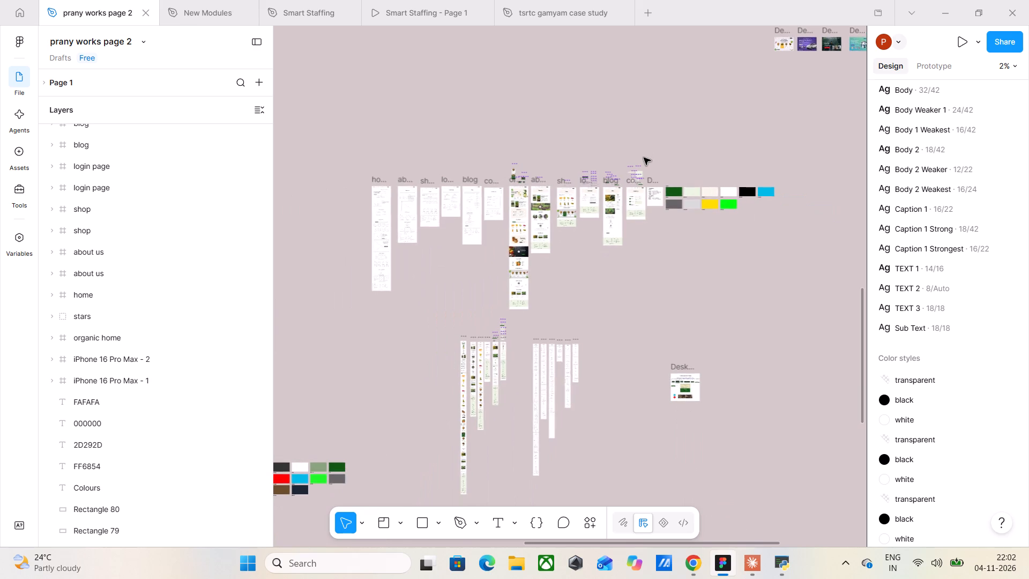
{"action": "scroll", "coordinate": [644, 156], "scroll_direction": "down", "scroll_amount": 5}
{"action": "scroll", "coordinate": [644, 156], "scroll_direction": "down", "scroll_amount": 3, "text": "ctrl+alt"}
{"action": "scroll", "coordinate": [644, 156], "scroll_direction": "up", "scroll_amount": 3}
{"action": "scroll", "coordinate": [619, 80], "scroll_direction": "up", "scroll_amount": 8, "text": "ctrl+alt"}
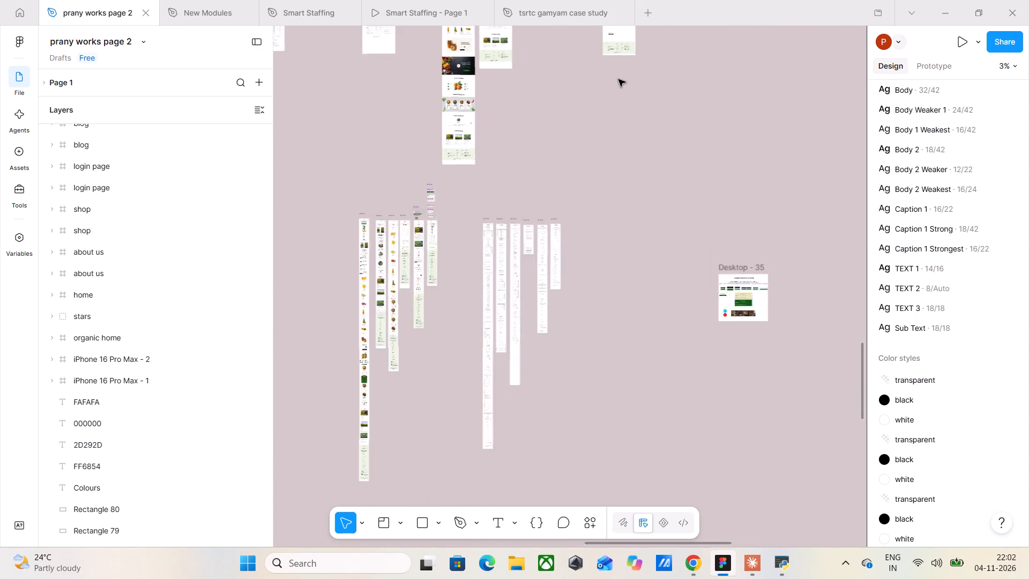
{"action": "scroll", "coordinate": [127, 291], "scroll_direction": "up", "scroll_amount": 3}
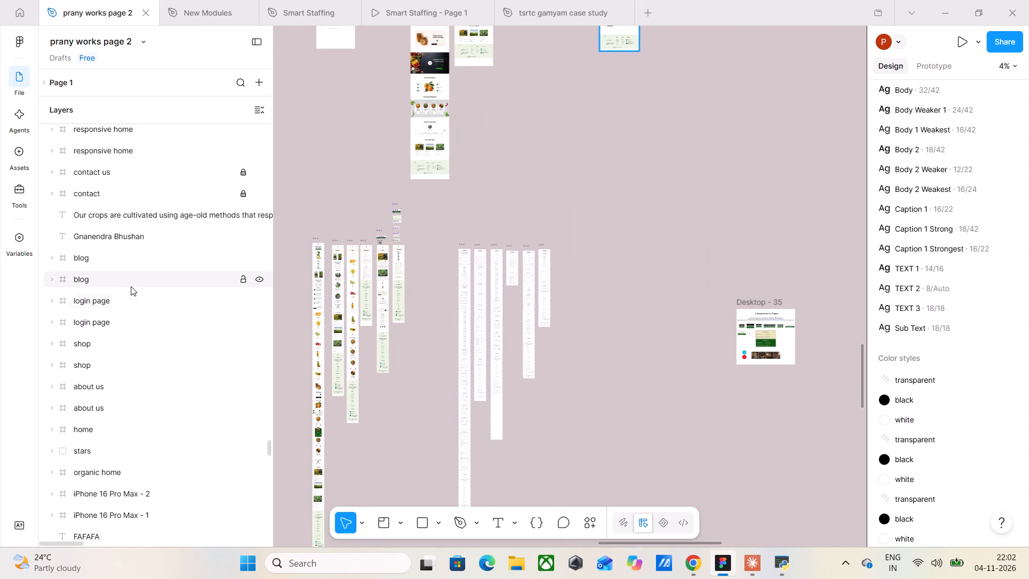
{"action": "scroll", "coordinate": [696, 228], "scroll_direction": "up", "scroll_amount": 7}
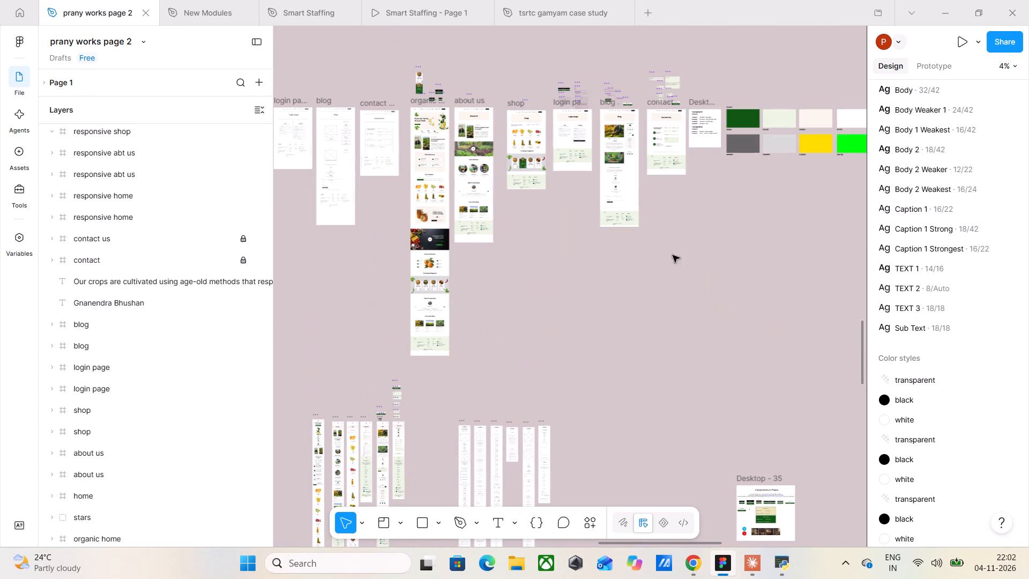
{"action": "left_click", "coordinate": [241, 260]}
Select the contact desktop frame, add an export setting of 4x PNG and export it.
{"action": "scroll", "coordinate": [688, 139], "scroll_direction": "up", "scroll_amount": 8, "text": "ctrl+alt"}
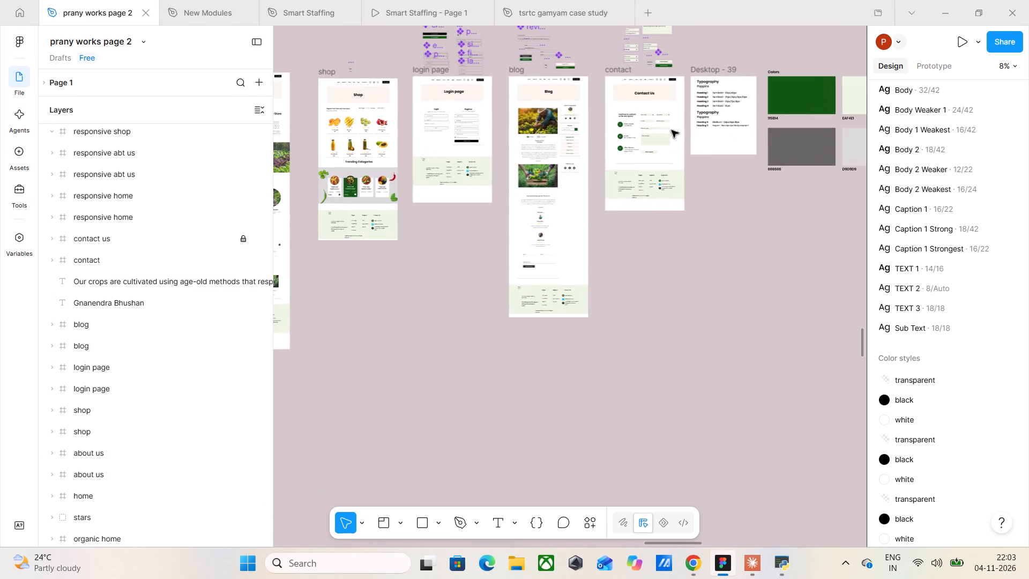
{"action": "left_click", "coordinate": [615, 65]}
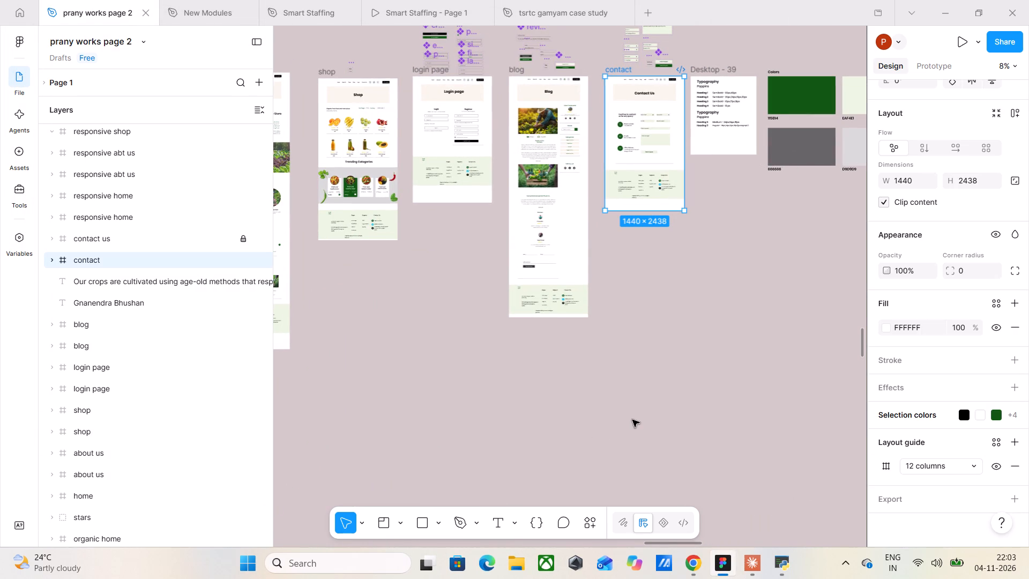
{"action": "scroll", "coordinate": [952, 412], "scroll_direction": "down", "scroll_amount": 4}
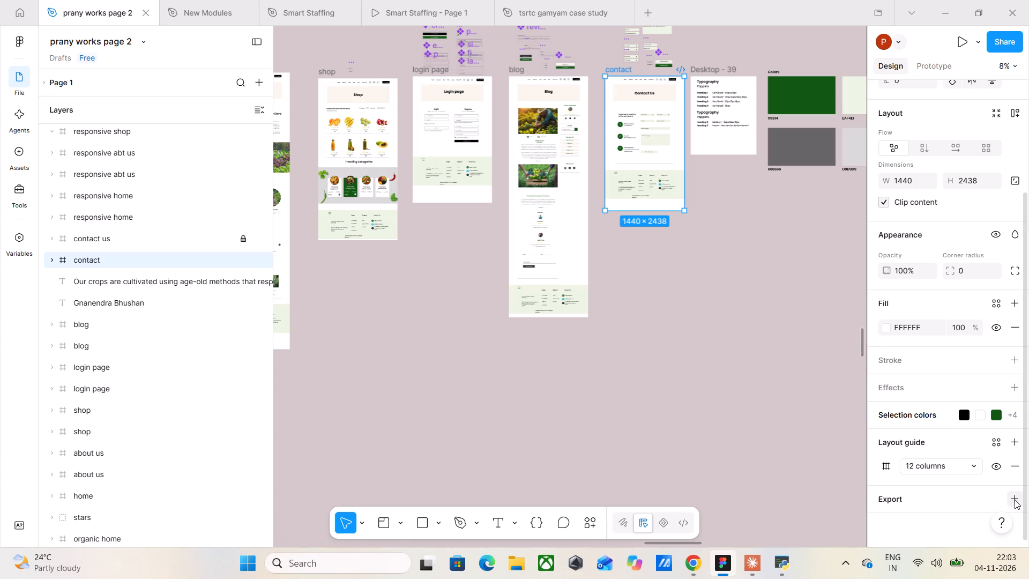
{"action": "left_click", "coordinate": [1015, 500]}
{"action": "scroll", "coordinate": [939, 428], "scroll_direction": "down", "scroll_amount": 4}
{"action": "left_click", "coordinate": [920, 457]}
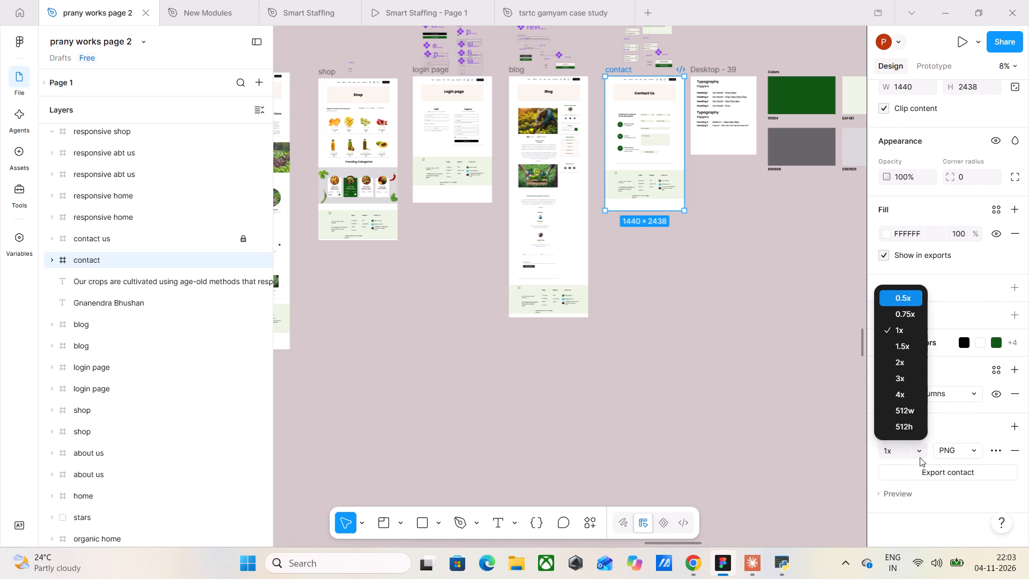
{"action": "left_click", "coordinate": [917, 391]}
{"action": "left_click", "coordinate": [934, 470]}
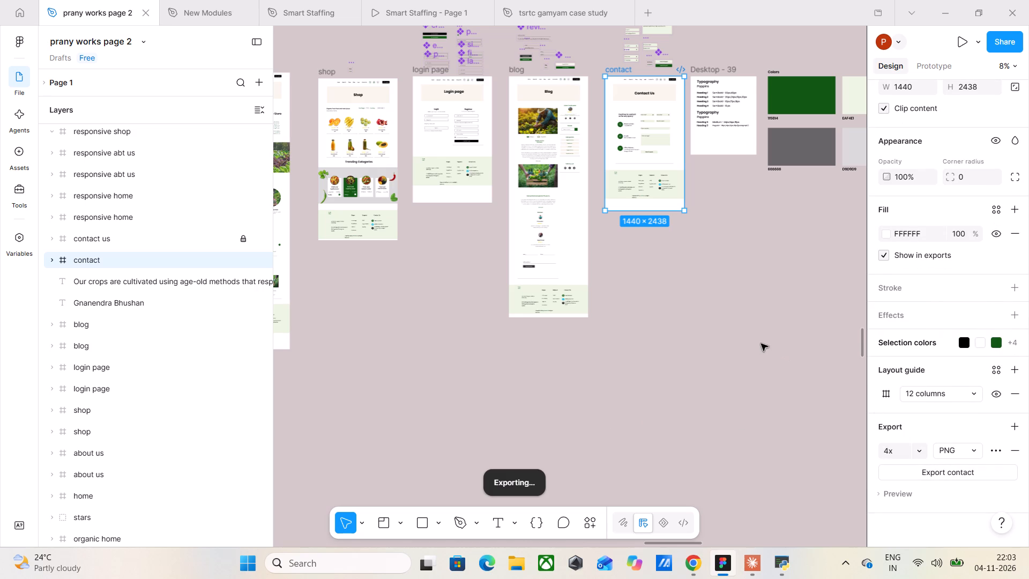
Clear the frame selection and save the contact export in Downloads.
{"action": "scroll", "coordinate": [711, 331], "scroll_direction": "down", "scroll_amount": 12, "text": "ctrl+alt"}
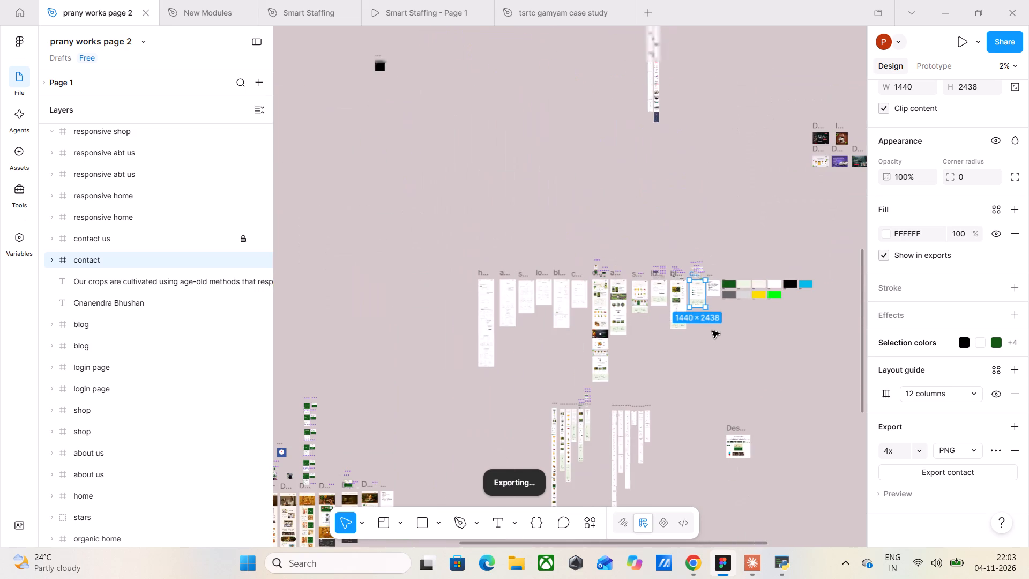
{"action": "left_click", "coordinate": [692, 350]}
{"action": "scroll", "coordinate": [463, 293], "scroll_direction": "down", "scroll_amount": 4}
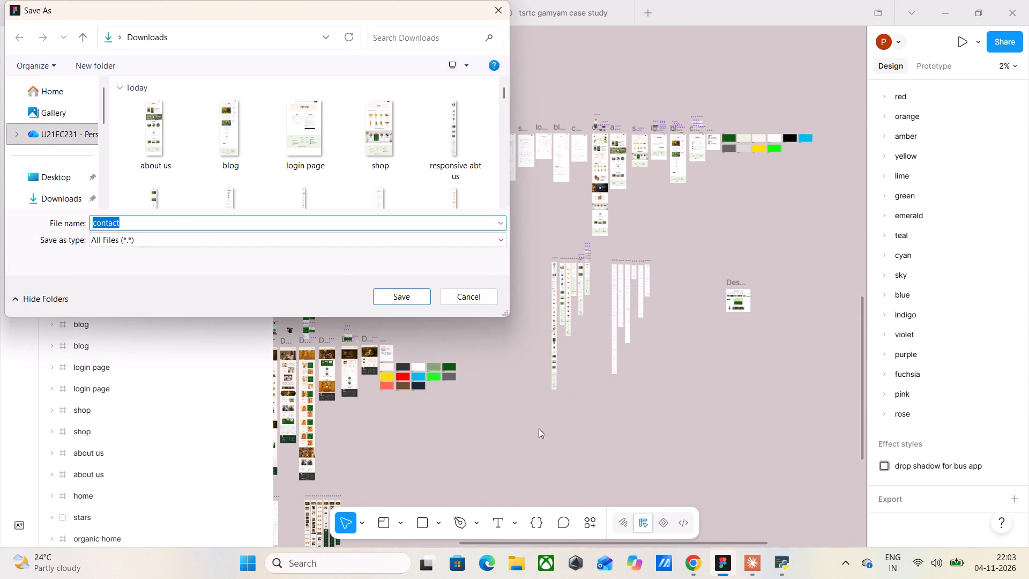
{"action": "left_click", "coordinate": [42, 196]}
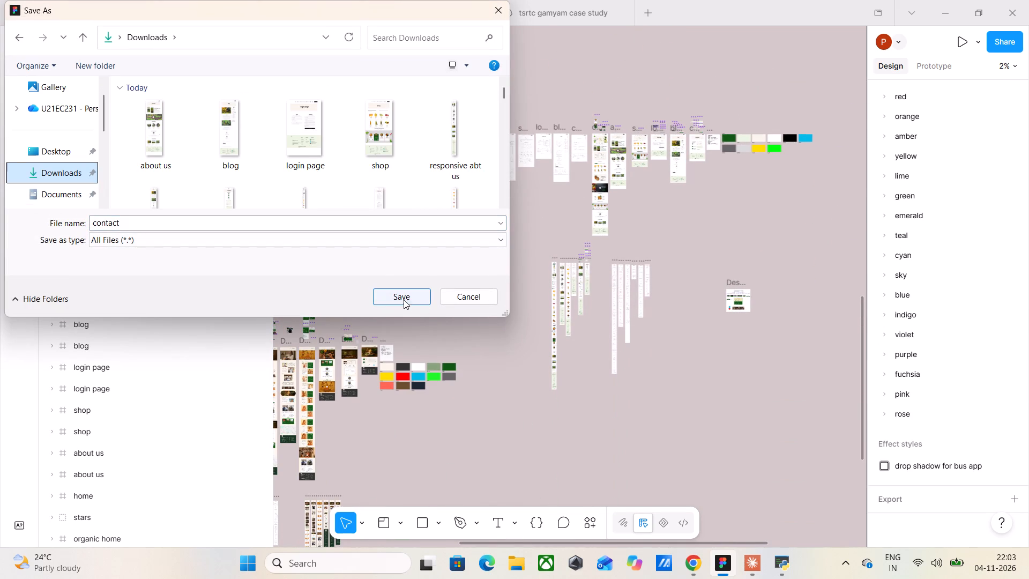
{"action": "left_click", "coordinate": [404, 298]}
Draw a section about 35449 × 26209 around all the organic store's desktop and responsive frames, components and colour swatches.
{"action": "scroll", "coordinate": [488, 266], "scroll_direction": "down", "scroll_amount": 12, "text": "ctrl+alt"}
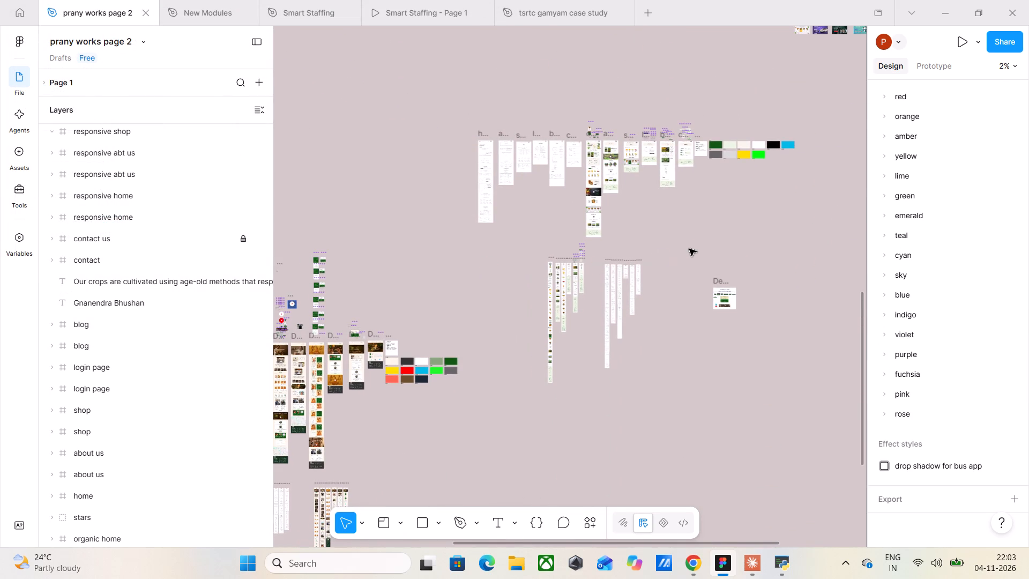
{"action": "scroll", "coordinate": [680, 249], "scroll_direction": "down", "scroll_amount": 5}
{"action": "scroll", "coordinate": [680, 249], "scroll_direction": "up", "scroll_amount": 4}
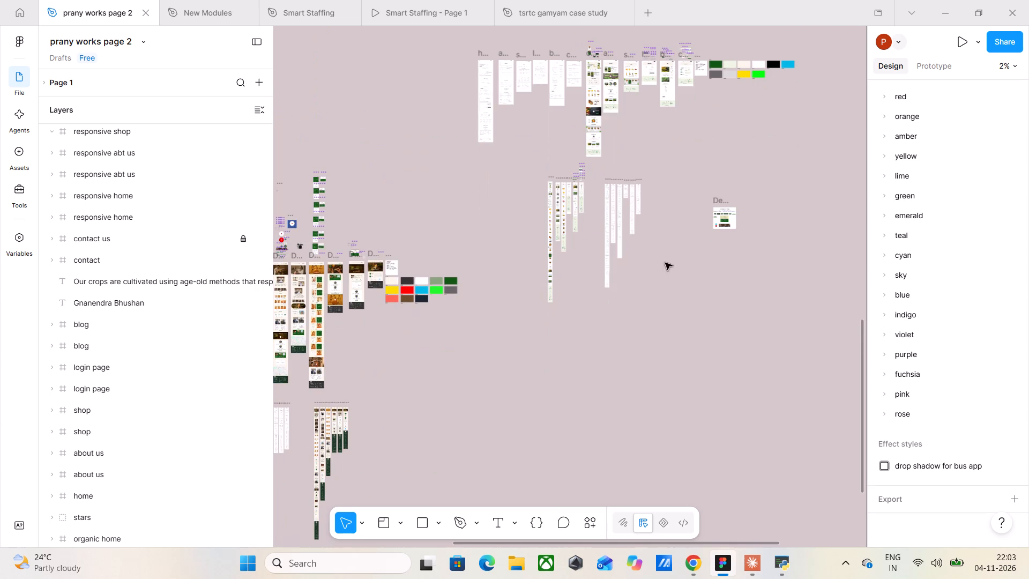
{"action": "scroll", "coordinate": [564, 342], "scroll_direction": "up", "scroll_amount": 2}
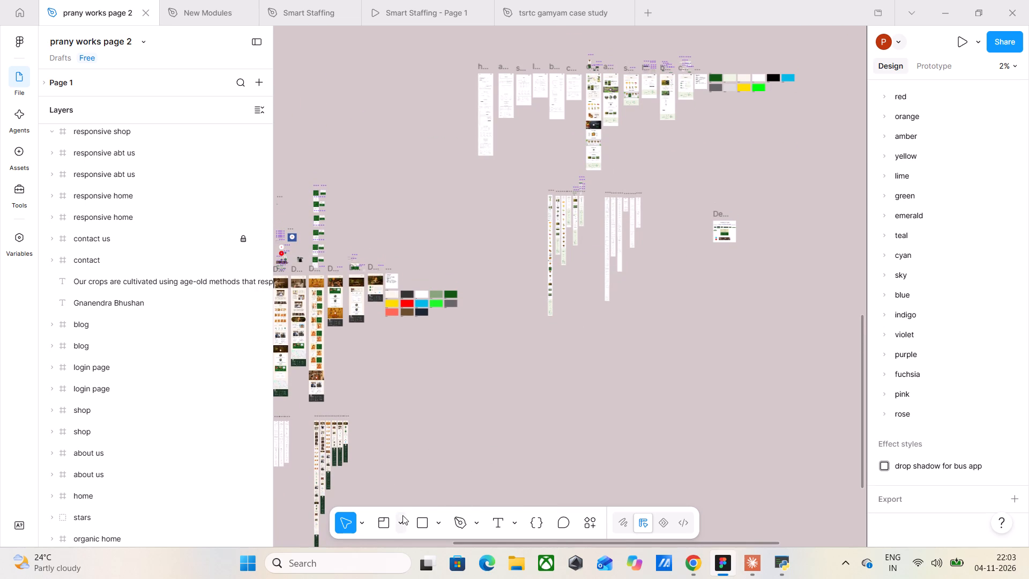
{"action": "left_click", "coordinate": [404, 516]}
{"action": "left_click", "coordinate": [426, 476]}
{"action": "scroll", "coordinate": [583, 230], "scroll_direction": "up", "scroll_amount": 2}
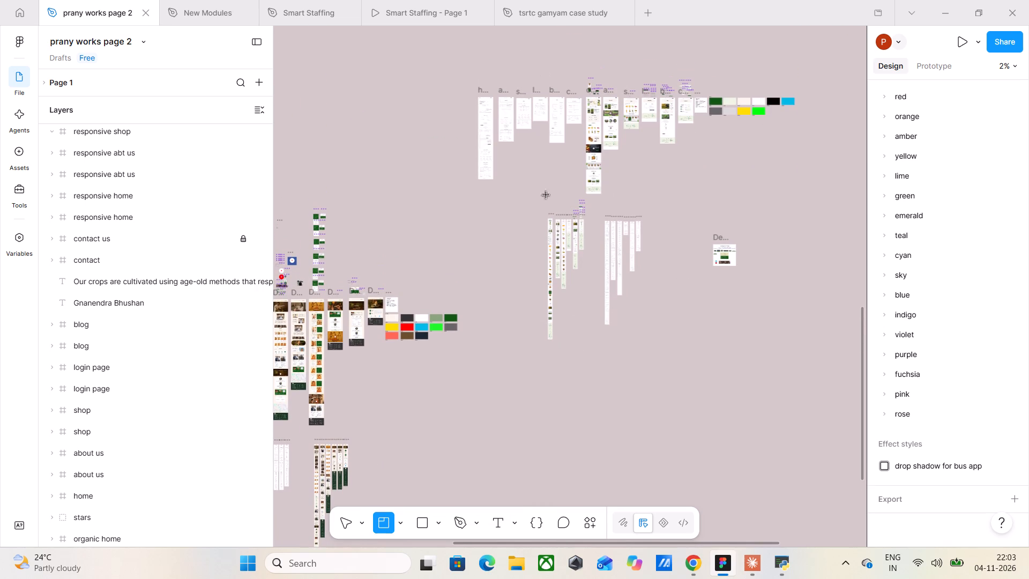
{"action": "left_click_drag", "start_coordinate": [451, 66], "coordinate": [749, 354]}
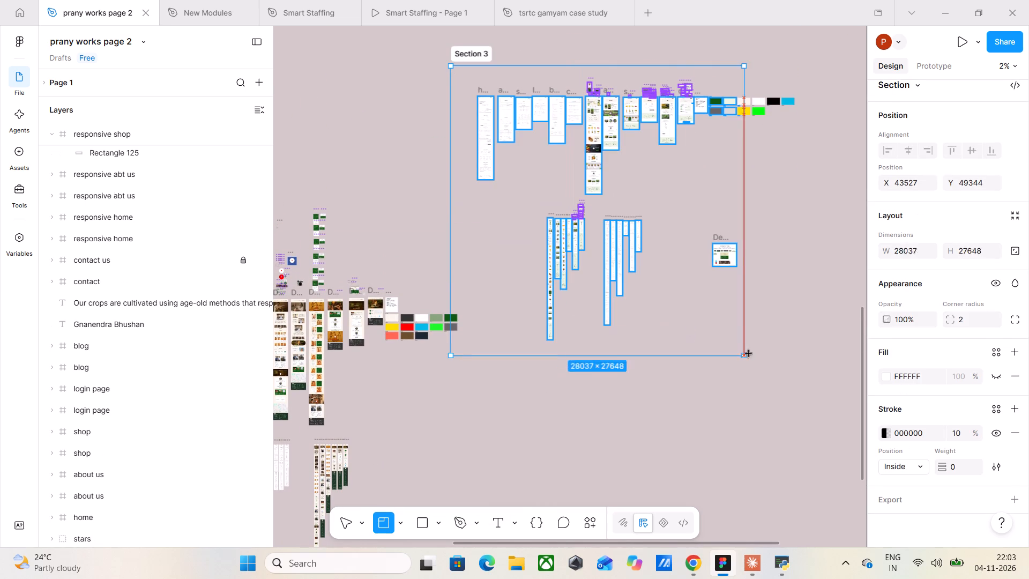
{"action": "left_click_drag", "start_coordinate": [749, 354], "coordinate": [822, 342]}
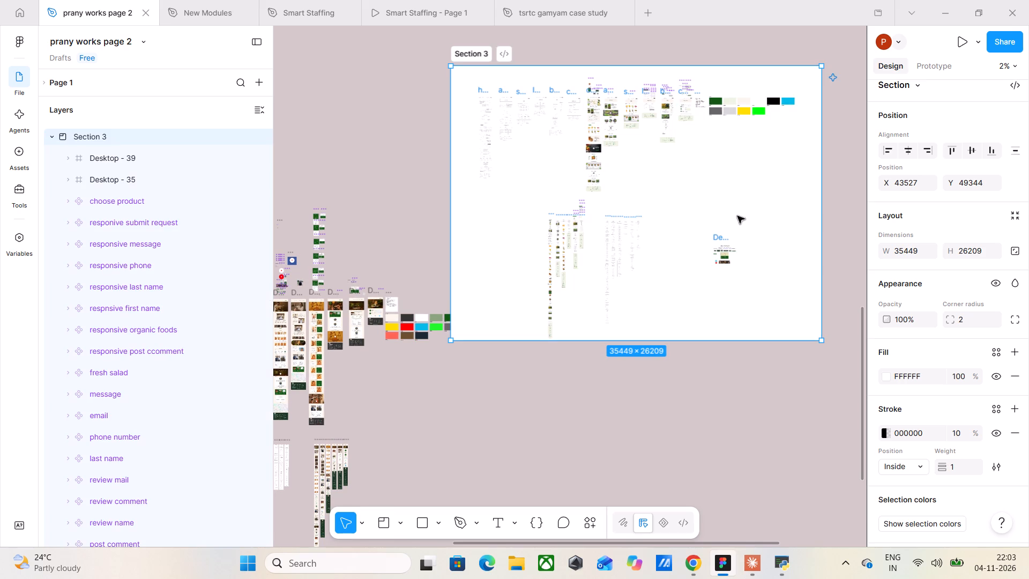
Change the organic store section's fill colour to red DA5252.
{"action": "scroll", "coordinate": [732, 215], "scroll_direction": "up", "scroll_amount": 2}
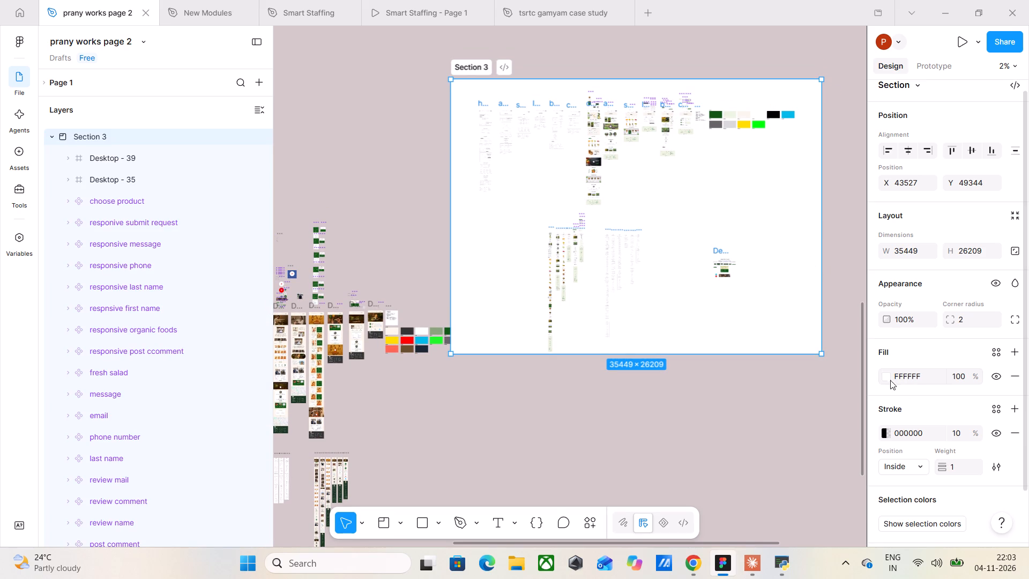
{"action": "left_click", "coordinate": [887, 377]}
{"action": "left_click_drag", "start_coordinate": [824, 266], "coordinate": [832, 261]}
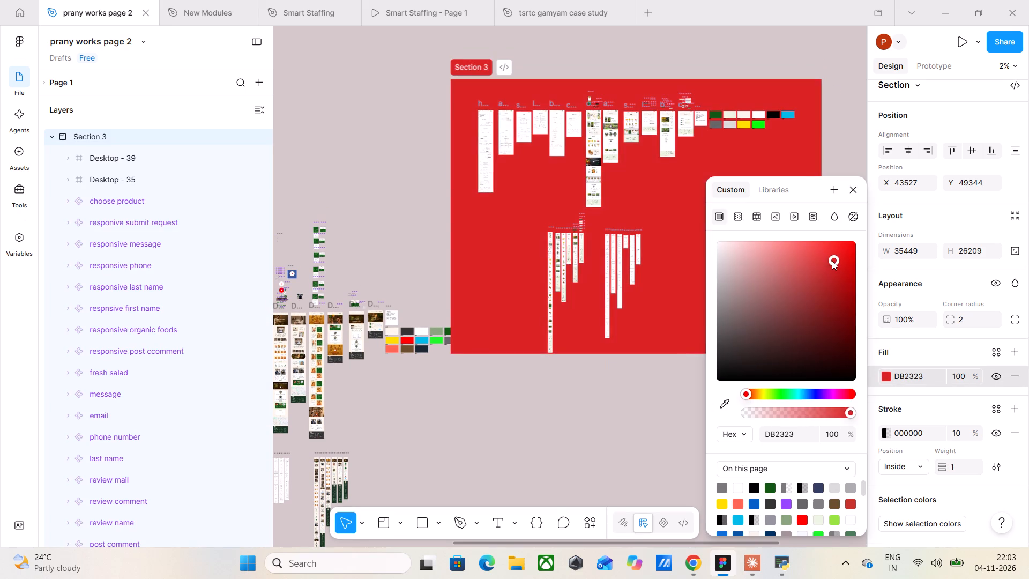
{"action": "left_click_drag", "start_coordinate": [832, 261], "coordinate": [804, 261]}
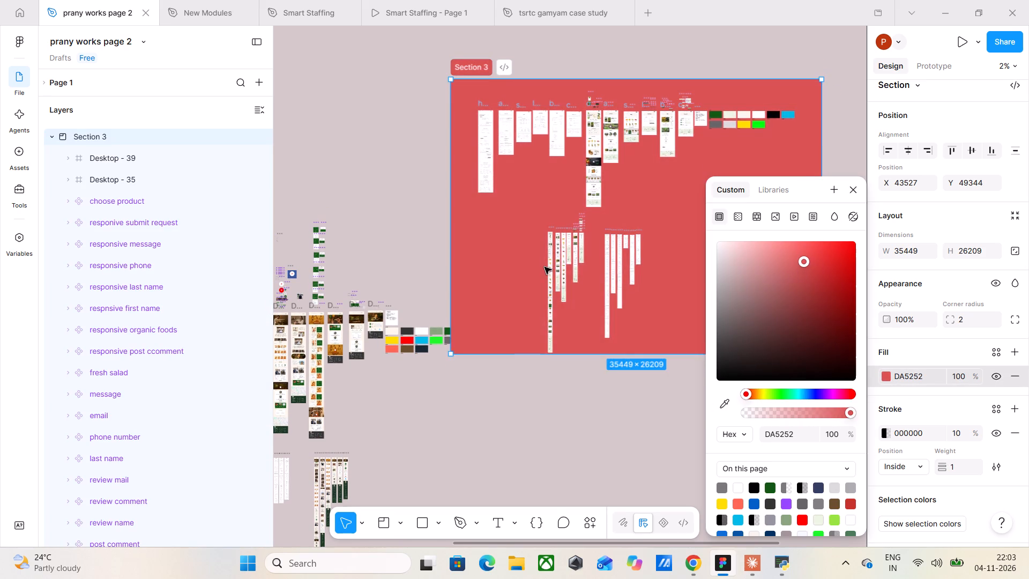
Move the red section with all its contents up and across the canvas to about X 38778, Y 40706.
{"action": "scroll", "coordinate": [545, 267], "scroll_direction": "up", "scroll_amount": 3}
{"action": "left_click_drag", "start_coordinate": [479, 130], "coordinate": [403, 59]}
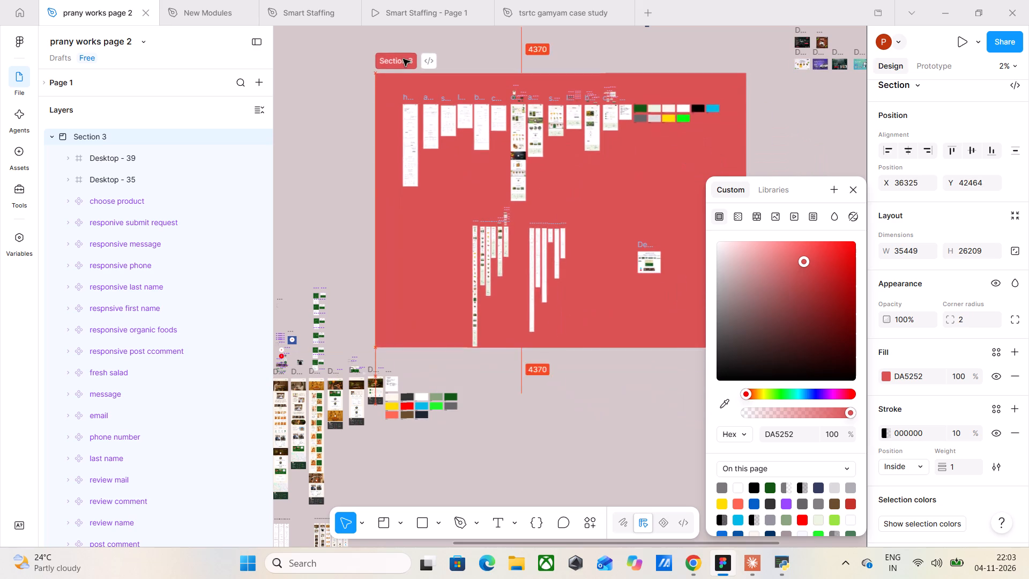
{"action": "left_click_drag", "start_coordinate": [403, 59], "coordinate": [429, 38]}
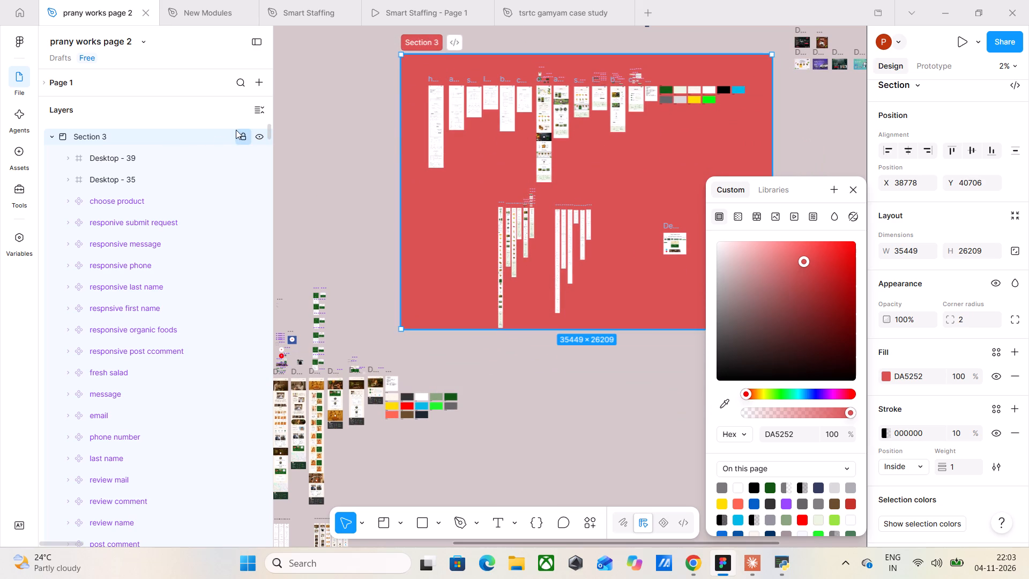
Lock Section 3 and close the colour picker.
{"action": "left_click", "coordinate": [236, 130]}
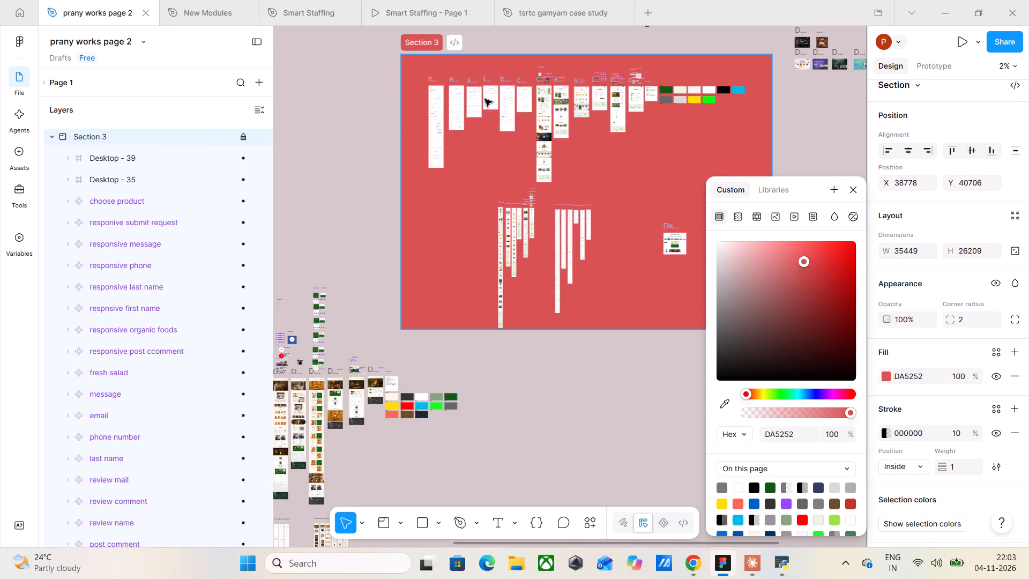
{"action": "scroll", "coordinate": [644, 152], "scroll_direction": "down", "scroll_amount": 5, "text": "ctrl"}
{"action": "scroll", "coordinate": [644, 151], "scroll_direction": "down", "scroll_amount": 5, "text": "ctrl+alt"}
{"action": "scroll", "coordinate": [543, 211], "scroll_direction": "up", "scroll_amount": 4, "text": "ctrl+alt"}
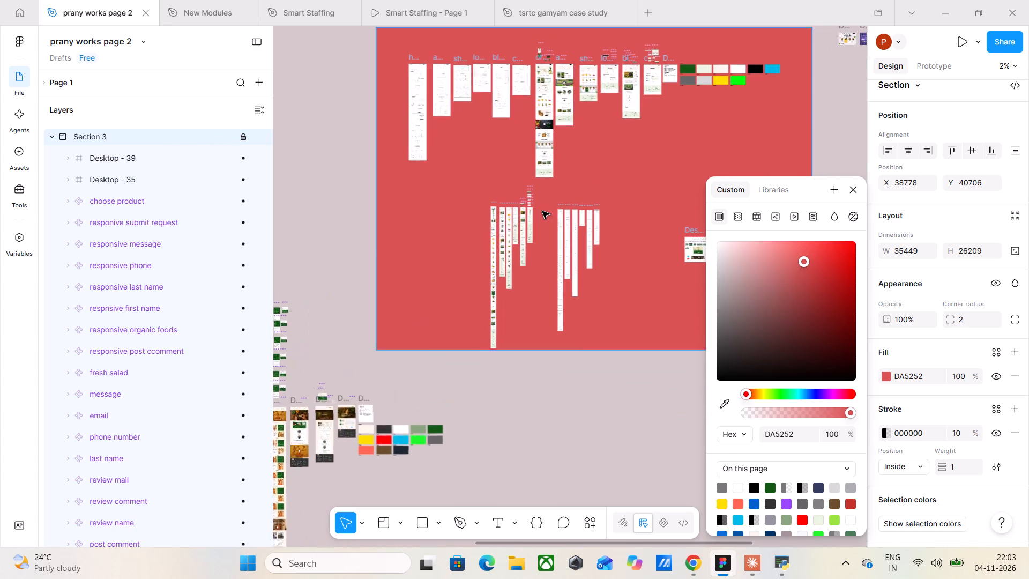
{"action": "scroll", "coordinate": [561, 191], "scroll_direction": "down", "scroll_amount": 5, "text": "ctrl+alt"}
{"action": "left_click", "coordinate": [856, 187]}
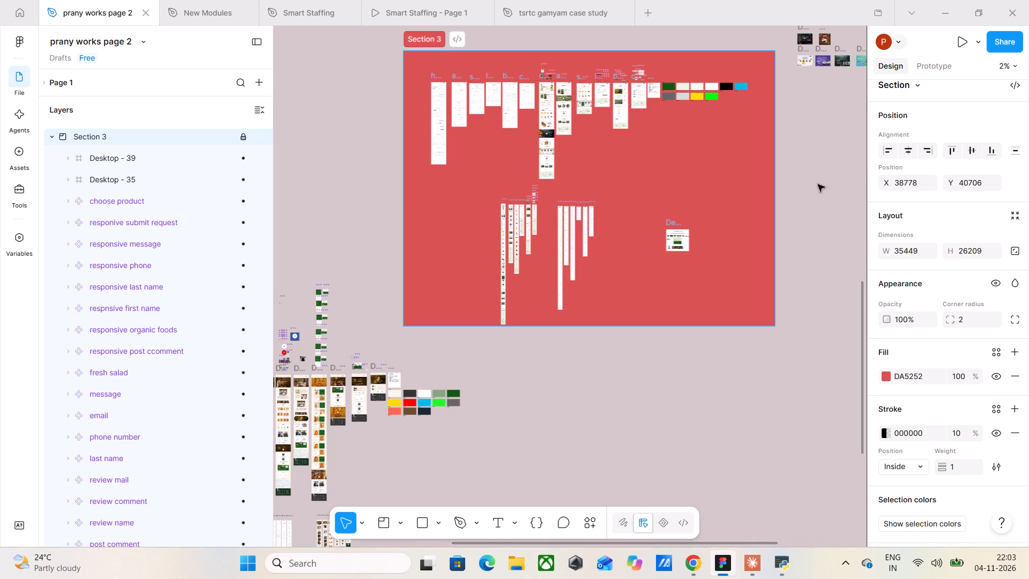
{"action": "key", "text": "h"}
{"action": "scroll", "coordinate": [679, 225], "scroll_direction": "down", "scroll_amount": 4}
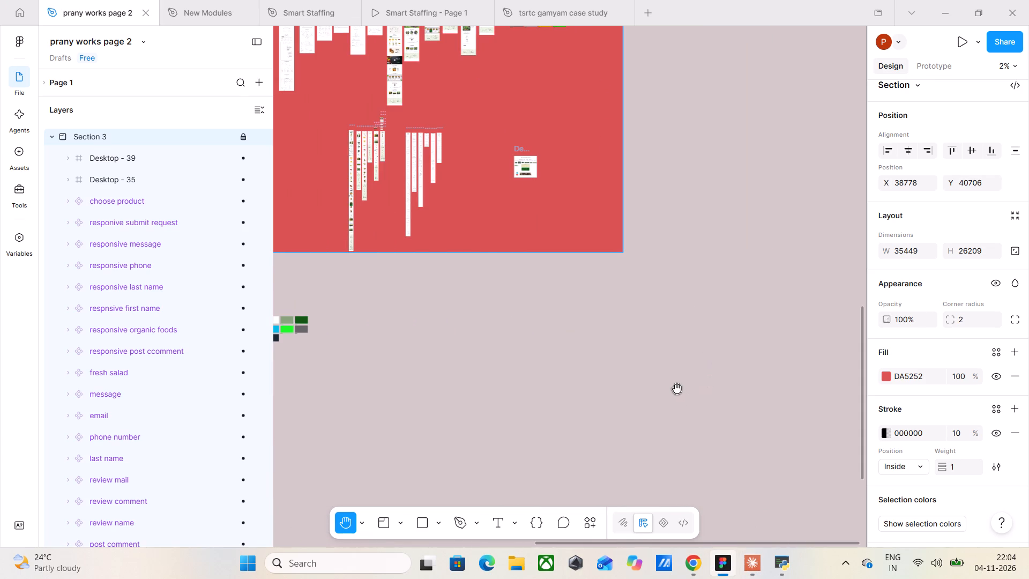
{"action": "key", "text": "h"}
{"action": "left_click_drag", "start_coordinate": [652, 407], "coordinate": [890, 355]}
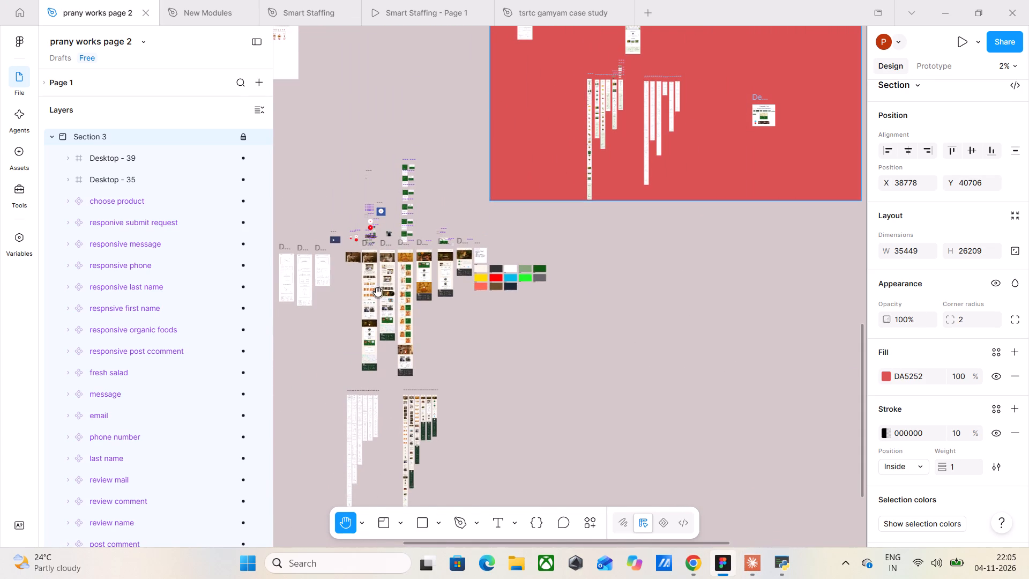
{"action": "scroll", "coordinate": [376, 290], "scroll_direction": "up", "scroll_amount": 11, "text": "ctrl+alt"}
{"action": "scroll", "coordinate": [314, 193], "scroll_direction": "up", "scroll_amount": 11, "text": "ctrl+alt"}
{"action": "scroll", "coordinate": [480, 200], "scroll_direction": "up", "scroll_amount": 4, "text": "ctrl+alt"}
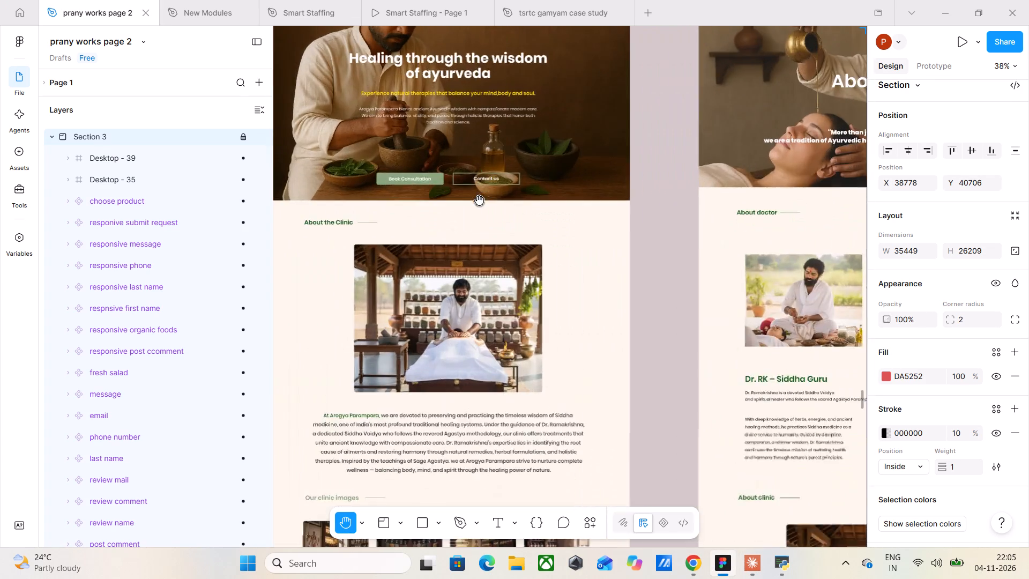
{"action": "scroll", "coordinate": [479, 201], "scroll_direction": "up", "scroll_amount": 6, "text": "ctrl+alt"}
{"action": "scroll", "coordinate": [563, 167], "scroll_direction": "down", "scroll_amount": 5}
{"action": "scroll", "coordinate": [563, 167], "scroll_direction": "down", "scroll_amount": 18, "text": "ctrl+alt"}
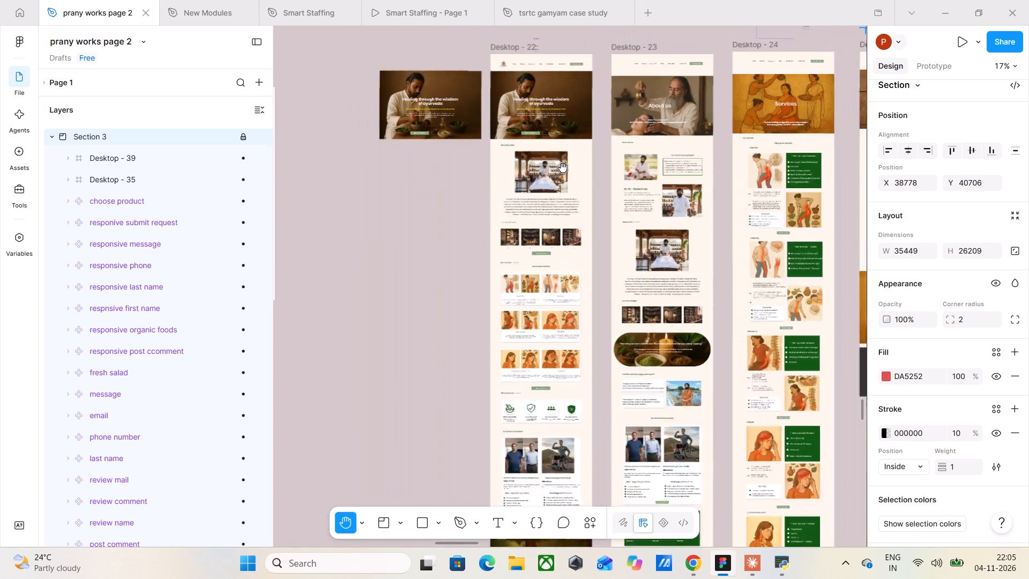
{"action": "scroll", "coordinate": [563, 168], "scroll_direction": "down", "scroll_amount": 6, "text": "ctrl+alt"}
{"action": "scroll", "coordinate": [572, 296], "scroll_direction": "up", "scroll_amount": 3, "text": "ctrl+alt"}
{"action": "scroll", "coordinate": [417, 256], "scroll_direction": "down", "scroll_amount": 5, "text": "ctrl+alt"}
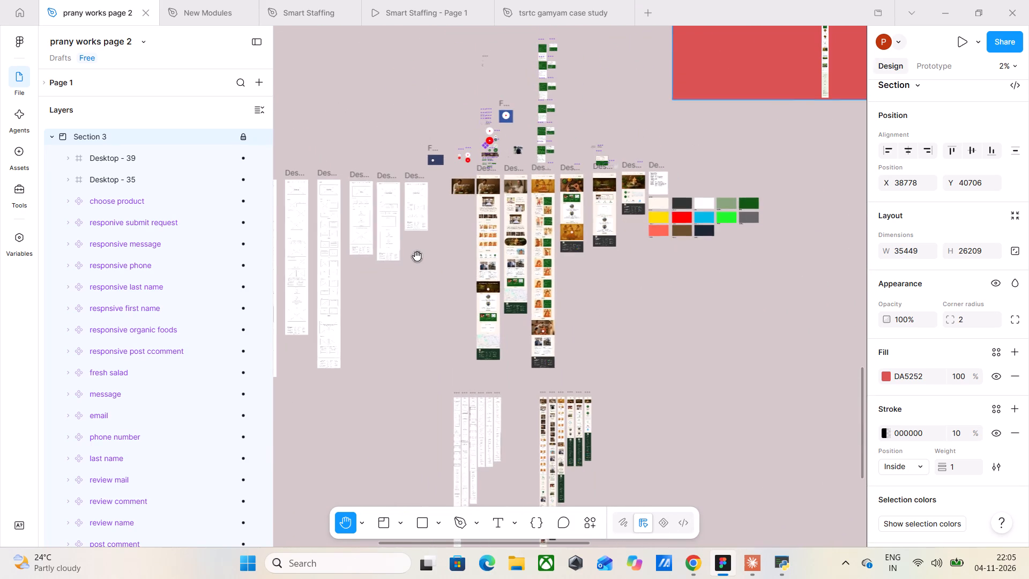
{"action": "scroll", "coordinate": [417, 256], "scroll_direction": "down", "scroll_amount": 3}
{"action": "key", "text": "v"}
{"action": "left_click", "coordinate": [423, 275]}
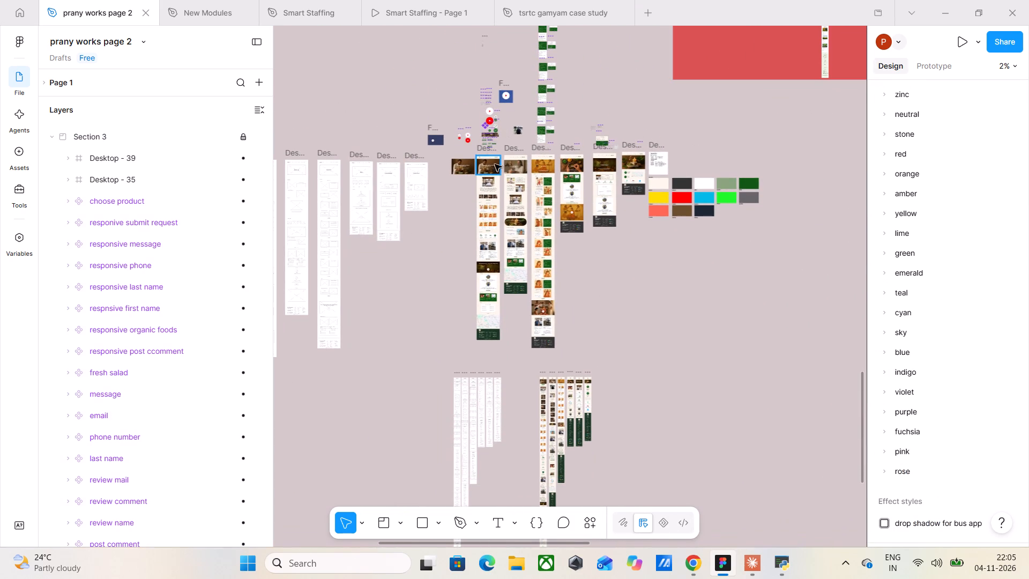
{"action": "scroll", "coordinate": [499, 168], "scroll_direction": "up", "scroll_amount": 7, "text": "ctrl+alt"}
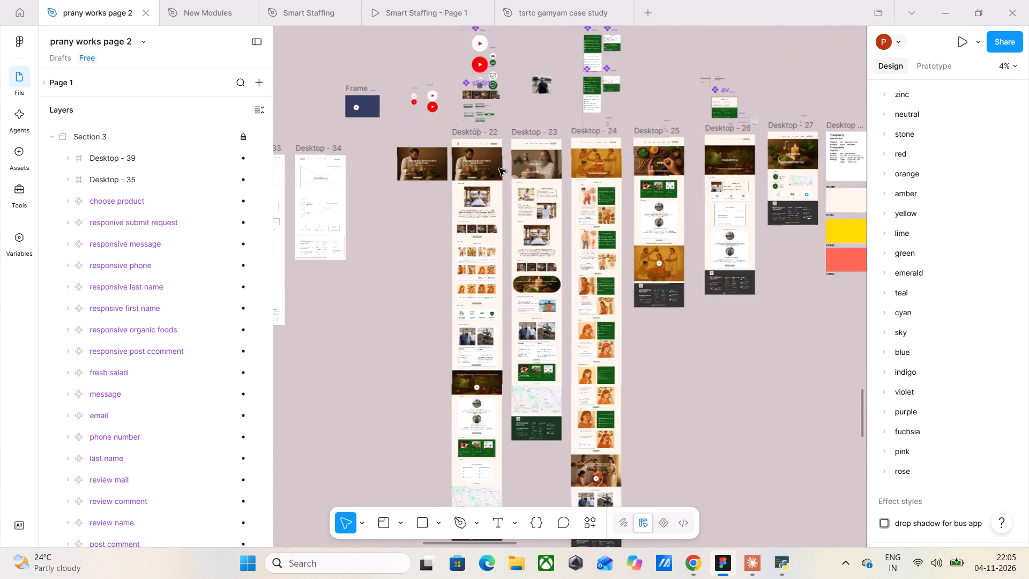
{"action": "scroll", "coordinate": [499, 168], "scroll_direction": "up", "scroll_amount": 1, "text": "ctrl+alt"}
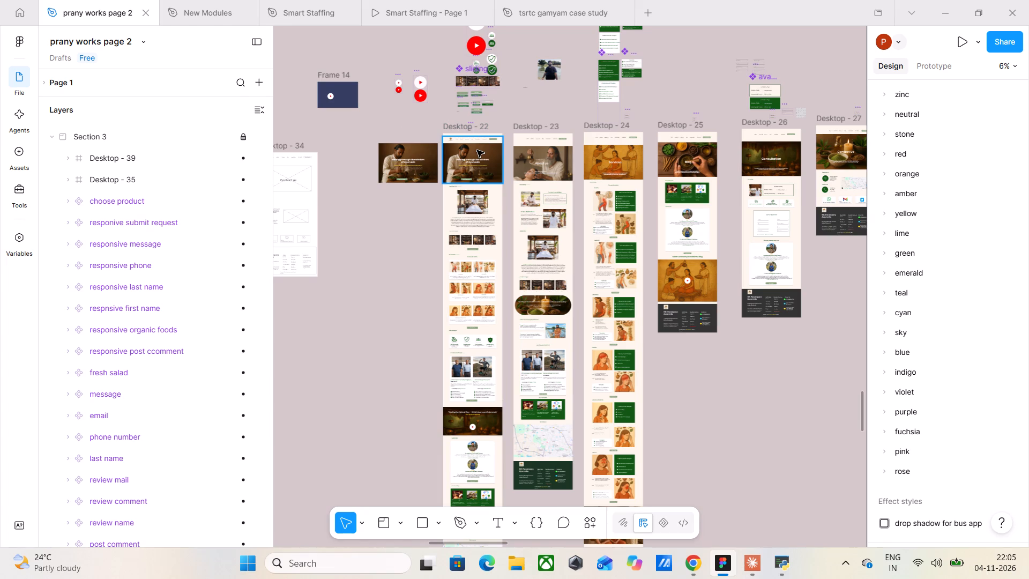
{"action": "scroll", "coordinate": [487, 163], "scroll_direction": "up", "scroll_amount": 8, "text": "ctrl"}
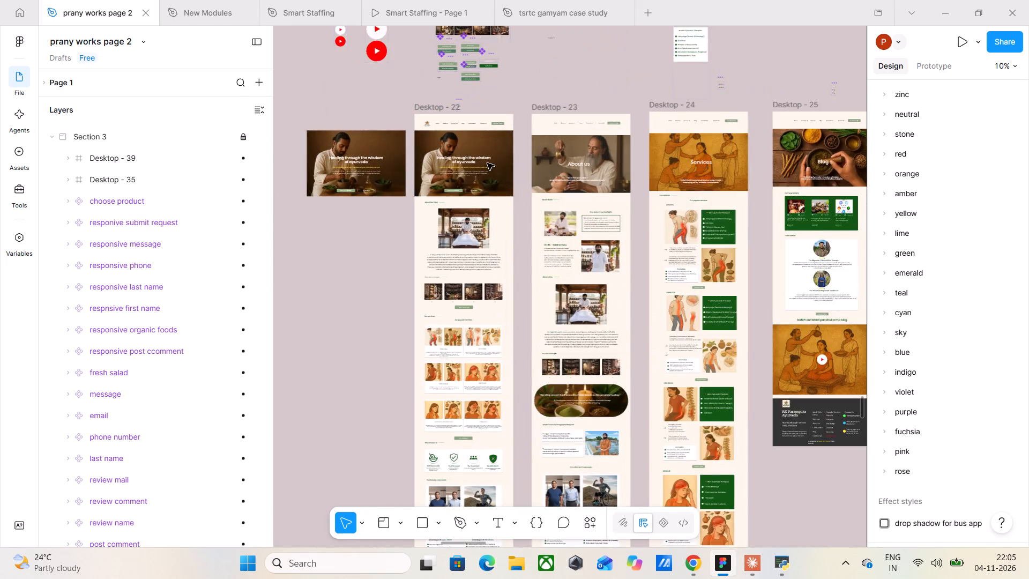
{"action": "scroll", "coordinate": [487, 163], "scroll_direction": "up", "scroll_amount": 2, "text": "ctrl"}
{"action": "scroll", "coordinate": [208, 102], "scroll_direction": "down", "scroll_amount": 5, "text": "ctrl+alt"}
{"action": "scroll", "coordinate": [376, 93], "scroll_direction": "down", "scroll_amount": 5, "text": "ctrl+alt"}
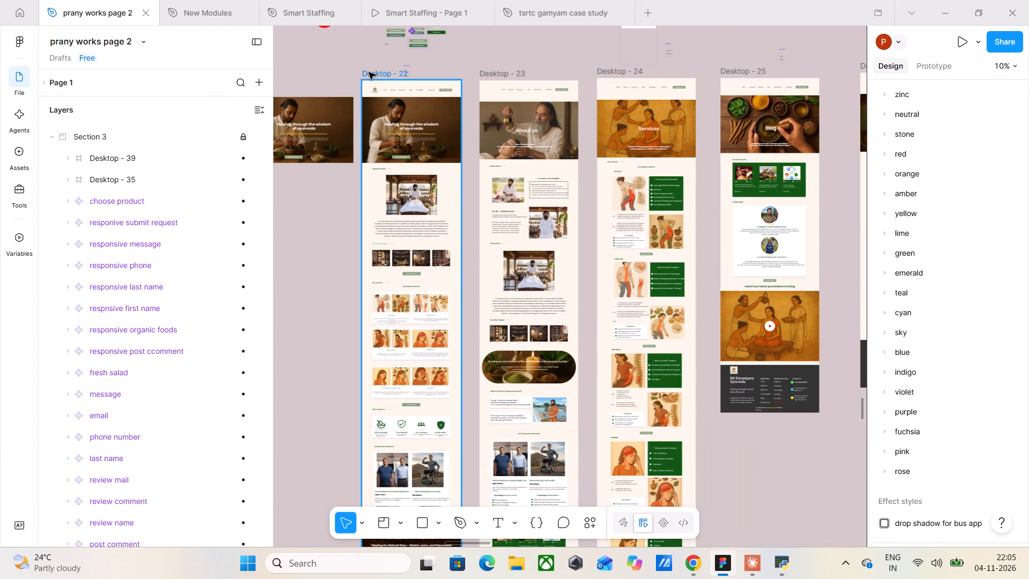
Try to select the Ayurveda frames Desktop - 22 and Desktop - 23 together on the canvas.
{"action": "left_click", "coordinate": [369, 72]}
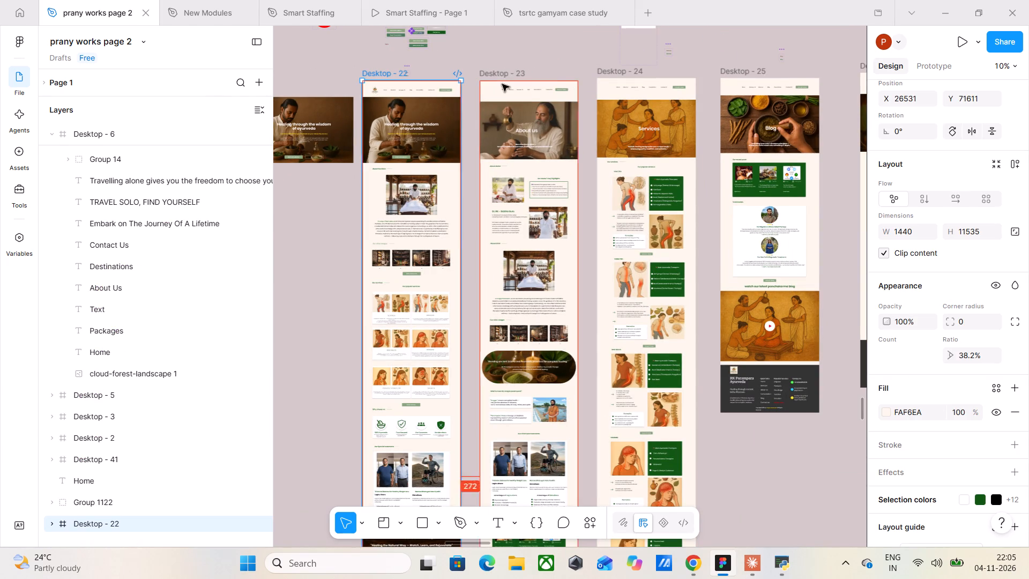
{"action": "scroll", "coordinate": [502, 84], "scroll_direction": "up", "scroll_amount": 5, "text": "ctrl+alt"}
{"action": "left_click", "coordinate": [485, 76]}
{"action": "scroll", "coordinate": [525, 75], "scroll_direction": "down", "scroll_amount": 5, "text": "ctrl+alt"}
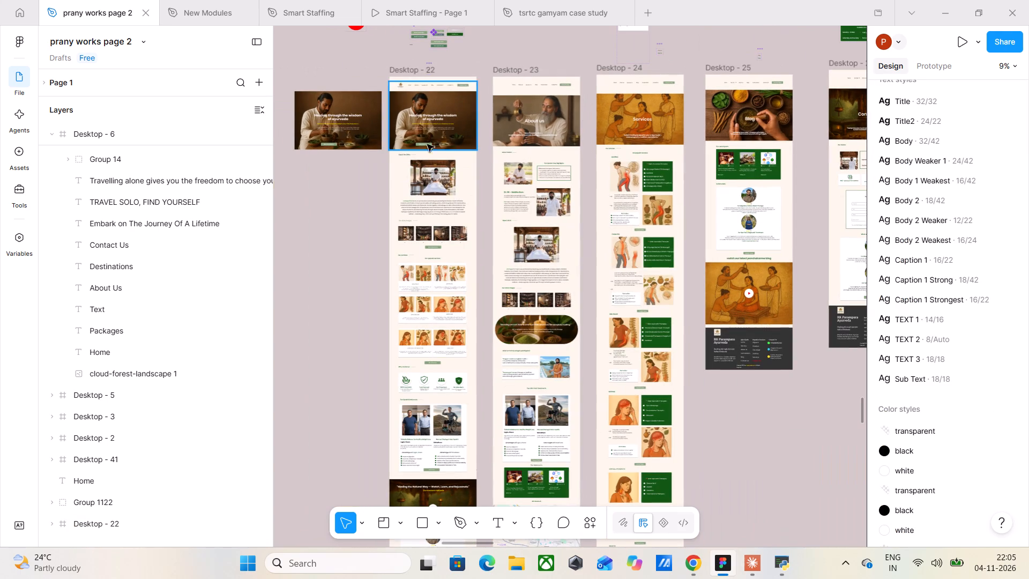
Search the page's layer list for the locked Ayurveda desktop frames, checking the entries against the canvas.
{"action": "scroll", "coordinate": [191, 285], "scroll_direction": "up", "scroll_amount": 4}
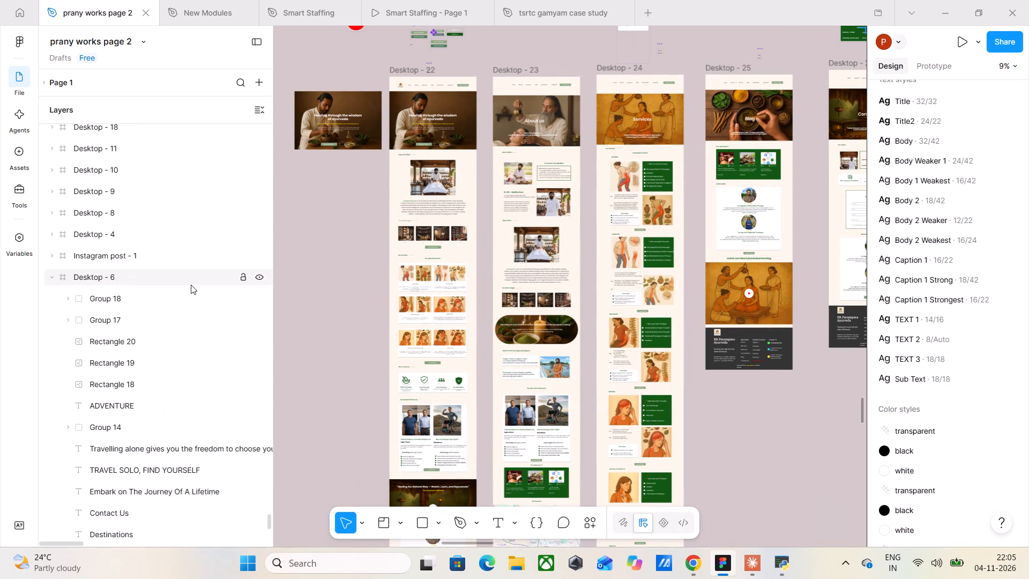
{"action": "scroll", "coordinate": [191, 285], "scroll_direction": "up", "scroll_amount": 3}
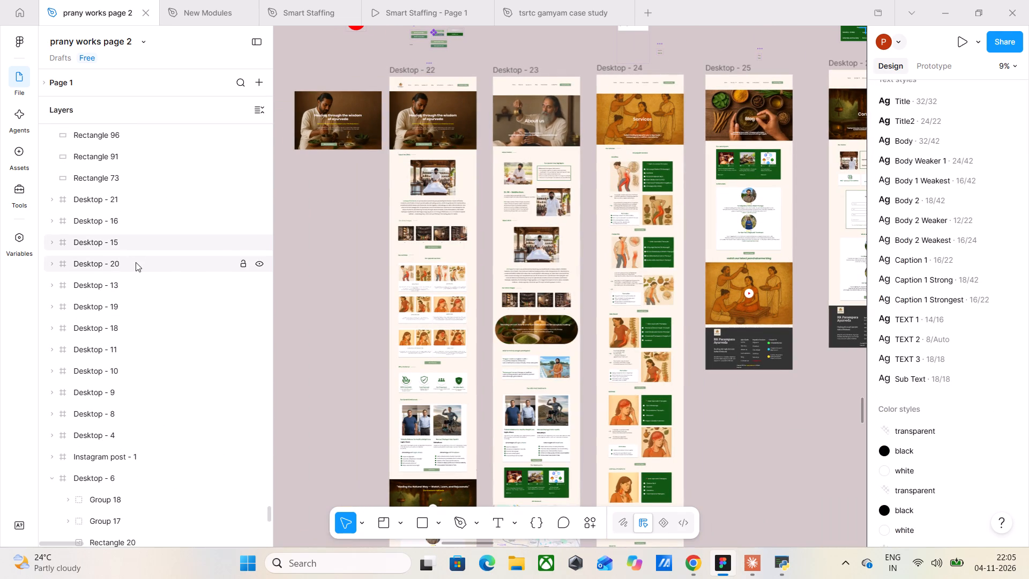
{"action": "left_click", "coordinate": [136, 262]}
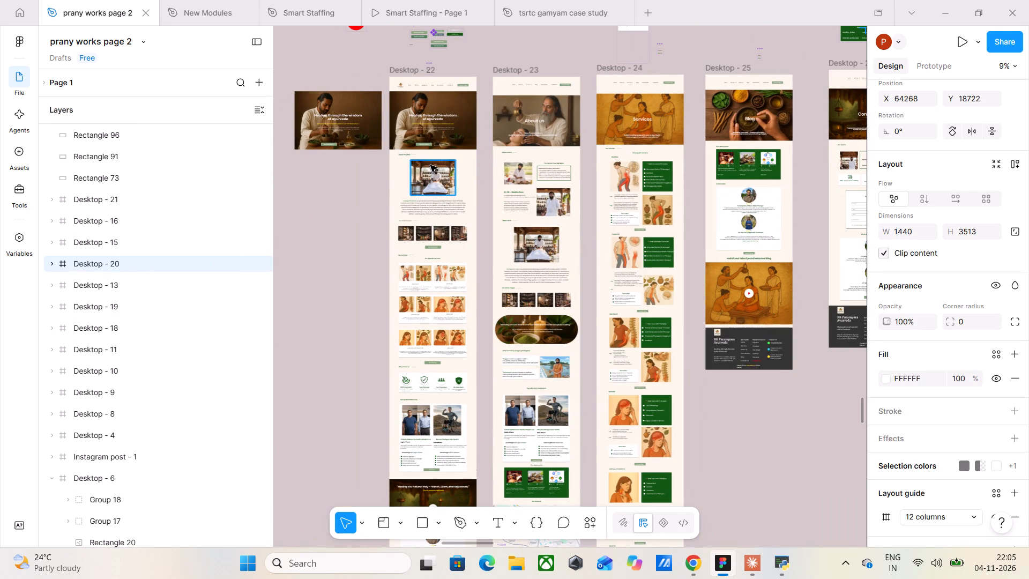
{"action": "scroll", "coordinate": [430, 165], "scroll_direction": "down", "scroll_amount": 6, "text": "ctrl"}
{"action": "left_click", "coordinate": [604, 258]}
{"action": "left_click", "coordinate": [667, 112]}
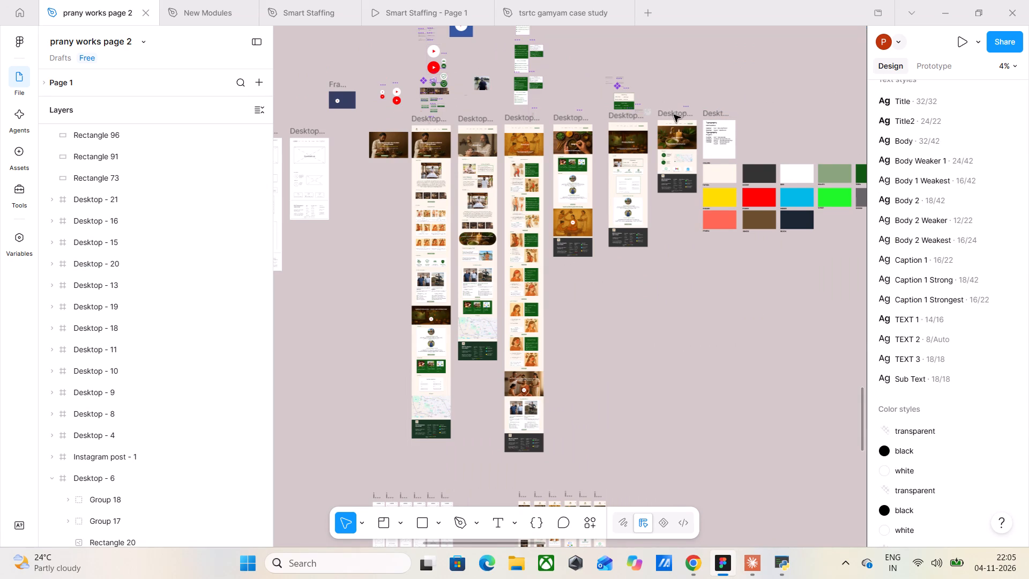
{"action": "scroll", "coordinate": [123, 263], "scroll_direction": "up", "scroll_amount": 13}
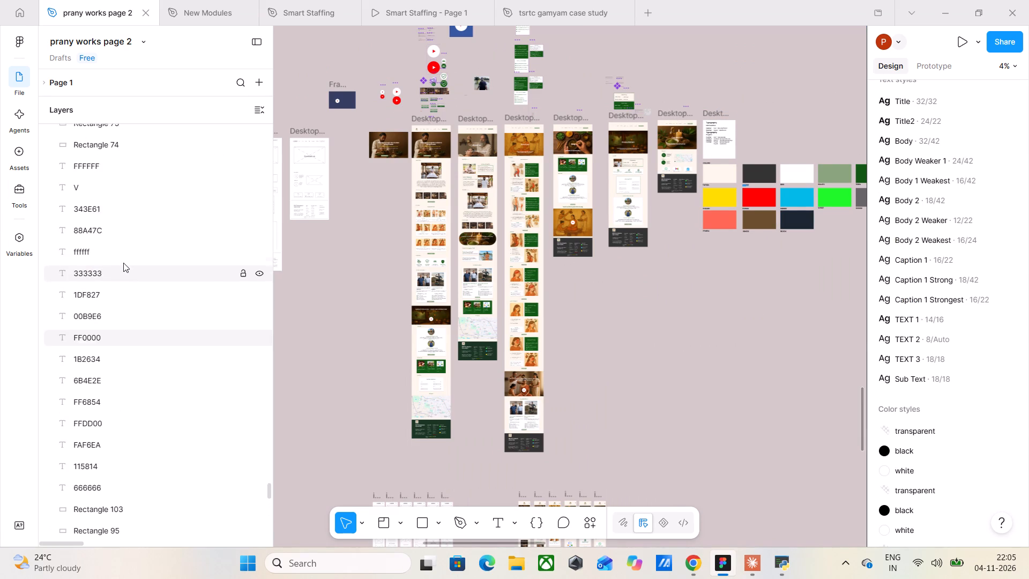
{"action": "scroll", "coordinate": [123, 263], "scroll_direction": "up", "scroll_amount": 5}
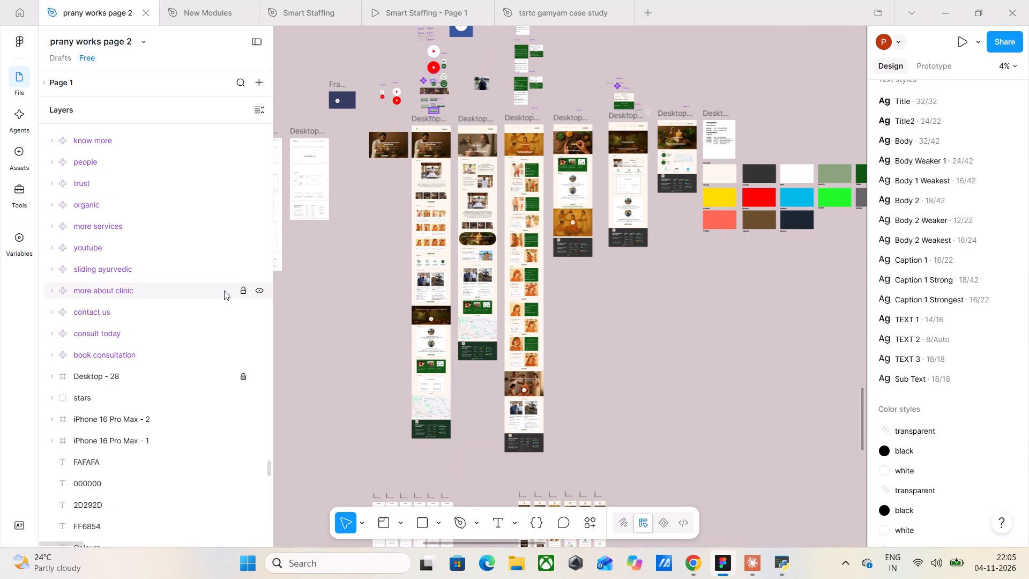
{"action": "scroll", "coordinate": [224, 287], "scroll_direction": "down", "scroll_amount": 20}
{"action": "scroll", "coordinate": [225, 287], "scroll_direction": "down", "scroll_amount": 4}
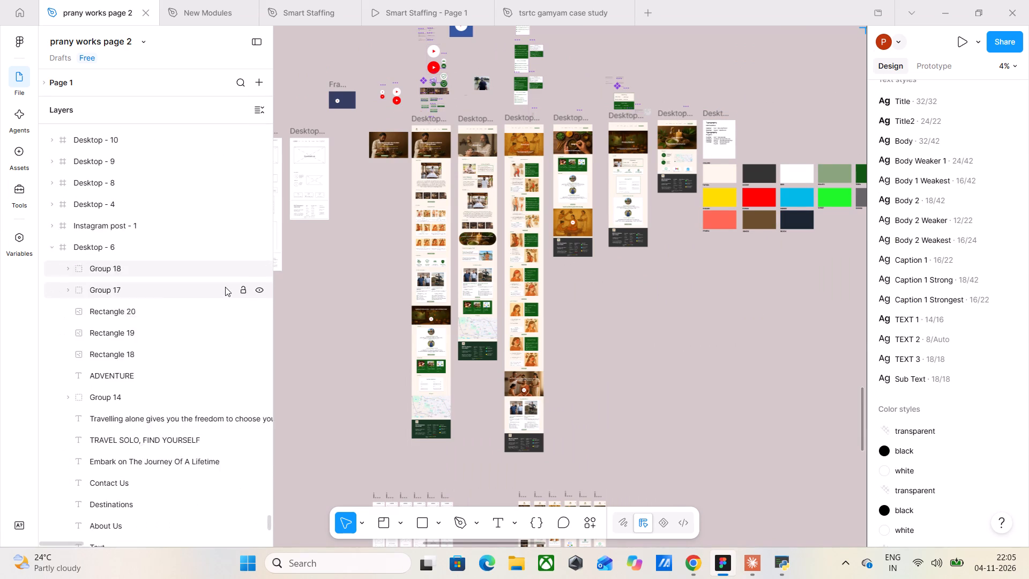
{"action": "scroll", "coordinate": [225, 287], "scroll_direction": "down", "scroll_amount": 8}
{"action": "scroll", "coordinate": [215, 285], "scroll_direction": "up", "scroll_amount": 3}
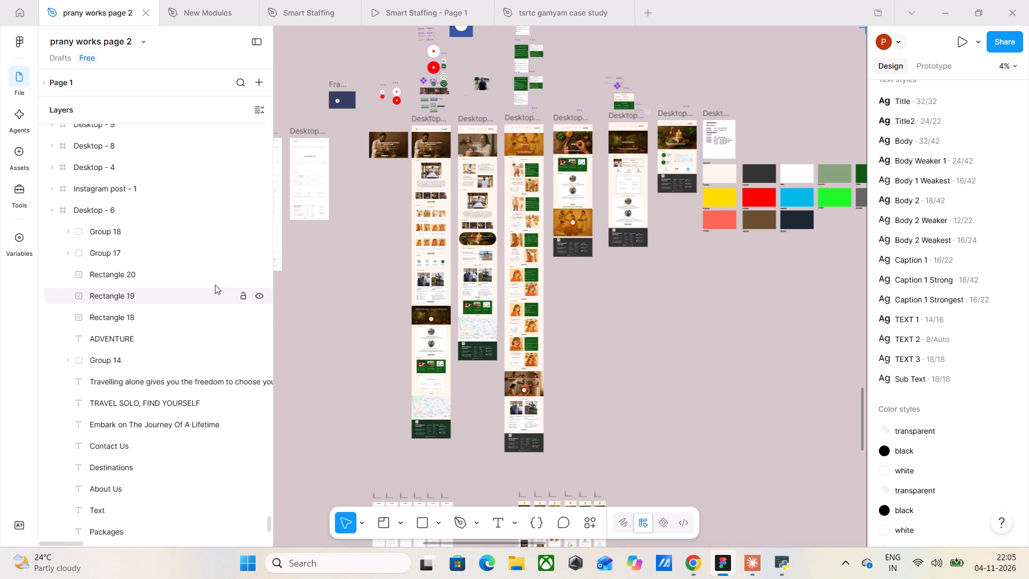
{"action": "scroll", "coordinate": [215, 285], "scroll_direction": "up", "scroll_amount": 11}
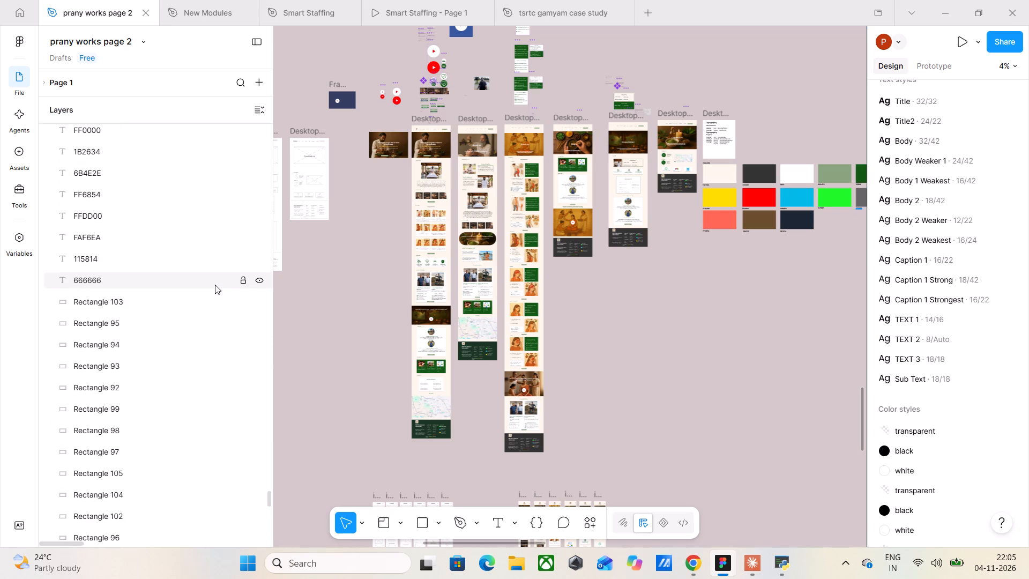
{"action": "scroll", "coordinate": [215, 285], "scroll_direction": "up", "scroll_amount": 16}
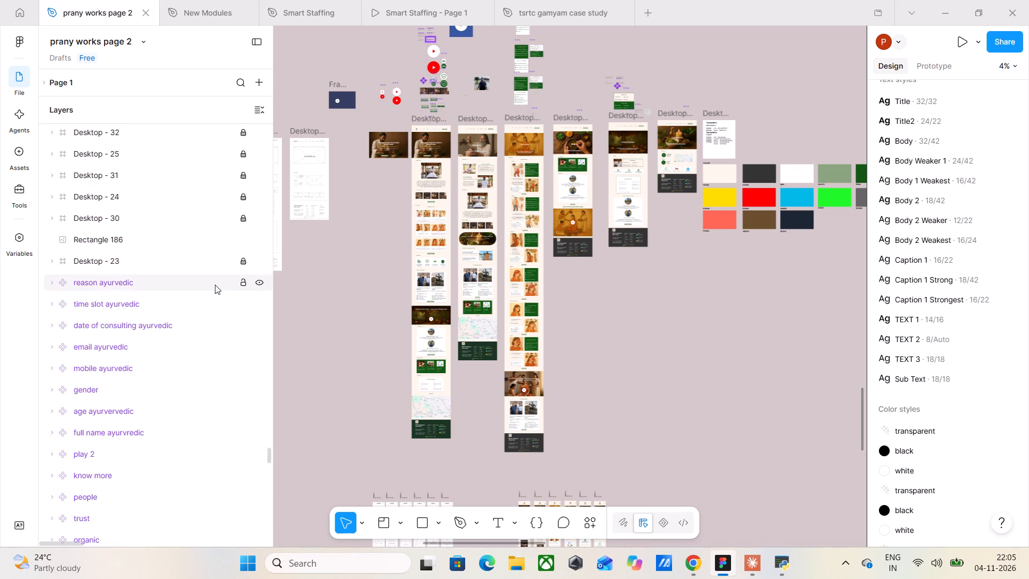
Unlock the Ayurveda frames Desktop - 23 through Desktop - 27 and Desktop - 30 through Desktop - 34.
{"action": "scroll", "coordinate": [215, 285], "scroll_direction": "up", "scroll_amount": 2}
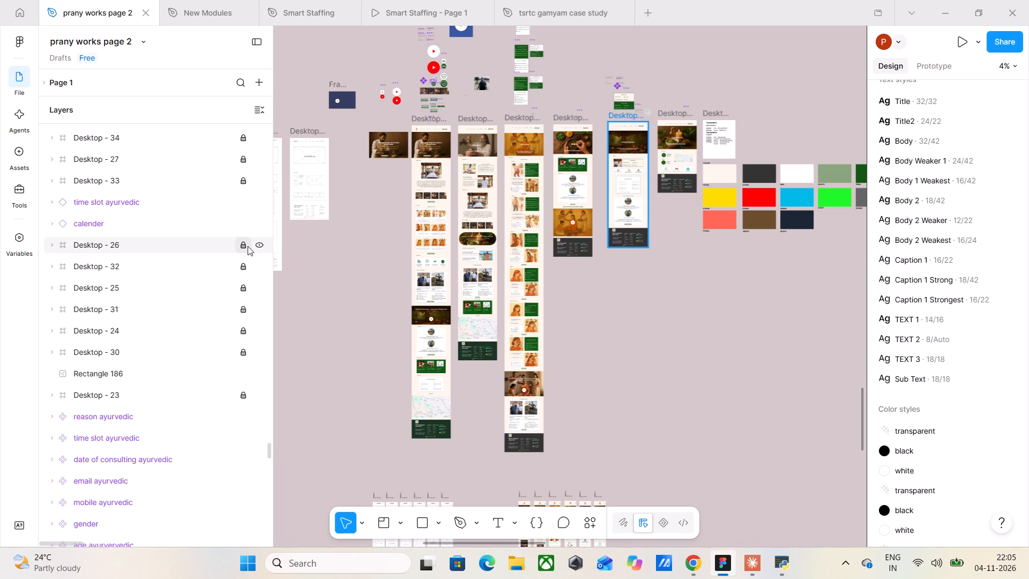
{"action": "left_click", "coordinate": [248, 246]}
{"action": "left_click", "coordinate": [242, 270]}
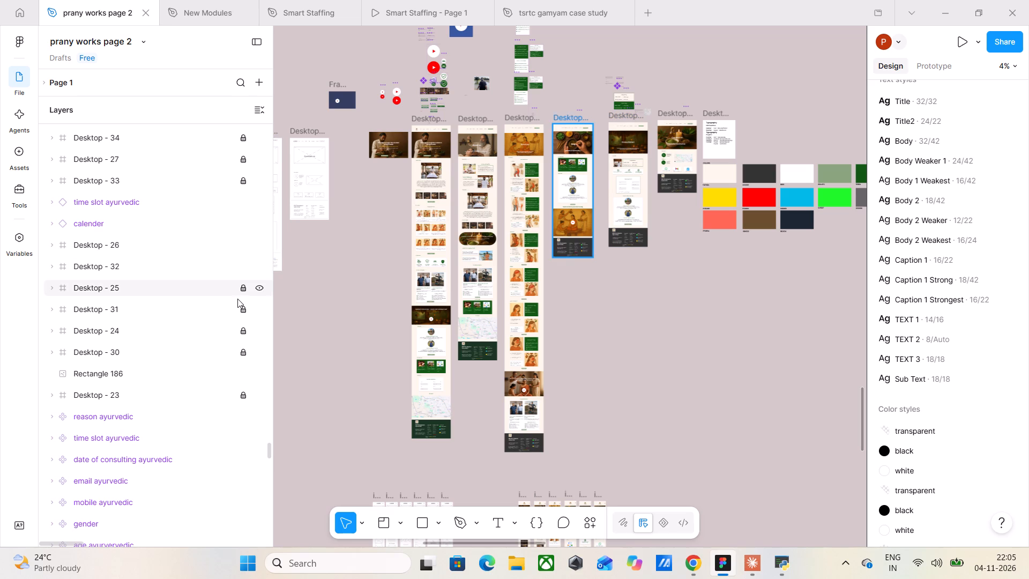
{"action": "left_click", "coordinate": [244, 311]}
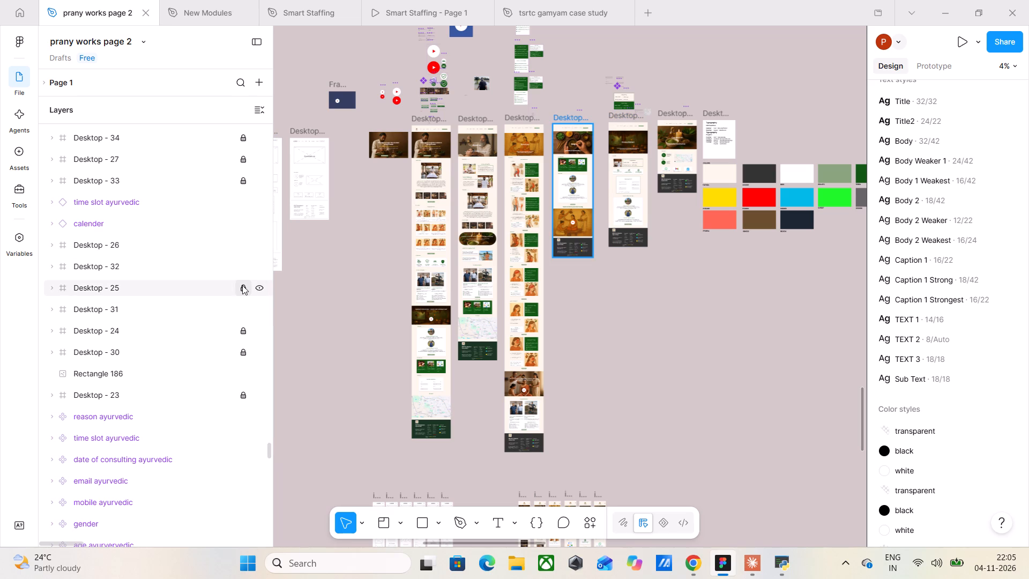
{"action": "left_click", "coordinate": [242, 285]}
{"action": "left_click", "coordinate": [242, 346]}
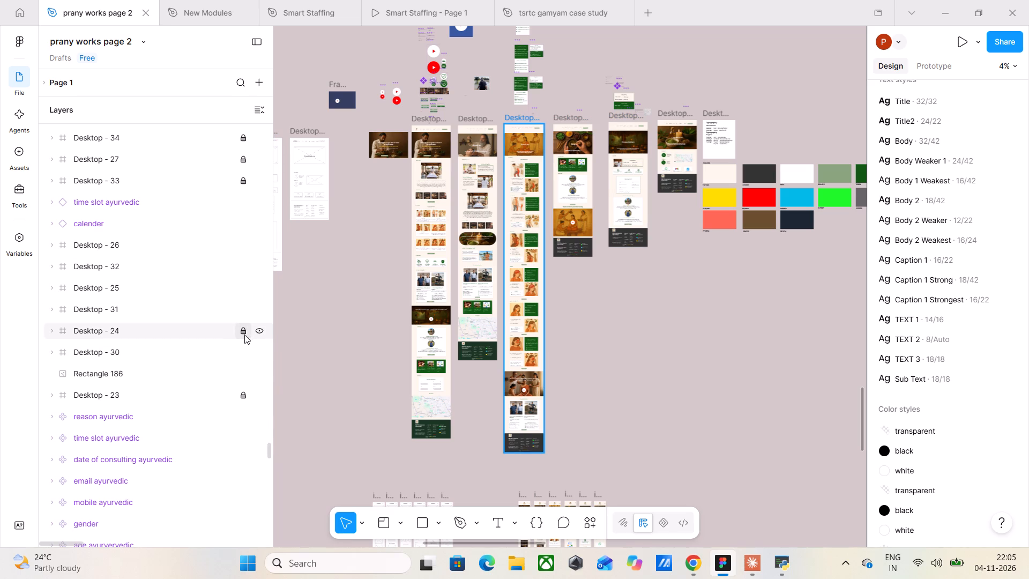
{"action": "left_click", "coordinate": [247, 330]}
{"action": "left_click", "coordinate": [241, 394]}
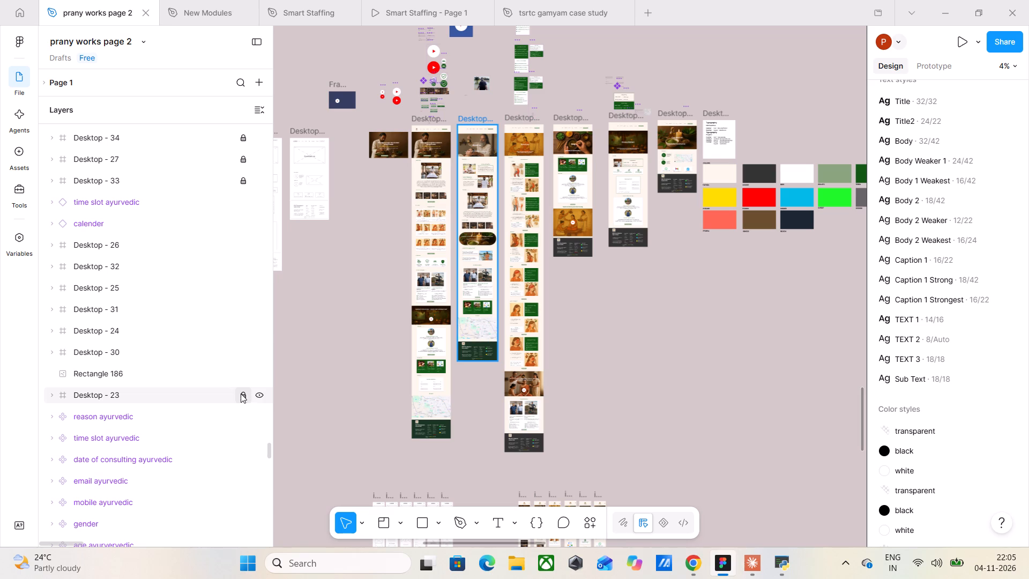
{"action": "left_click", "coordinate": [239, 181]}
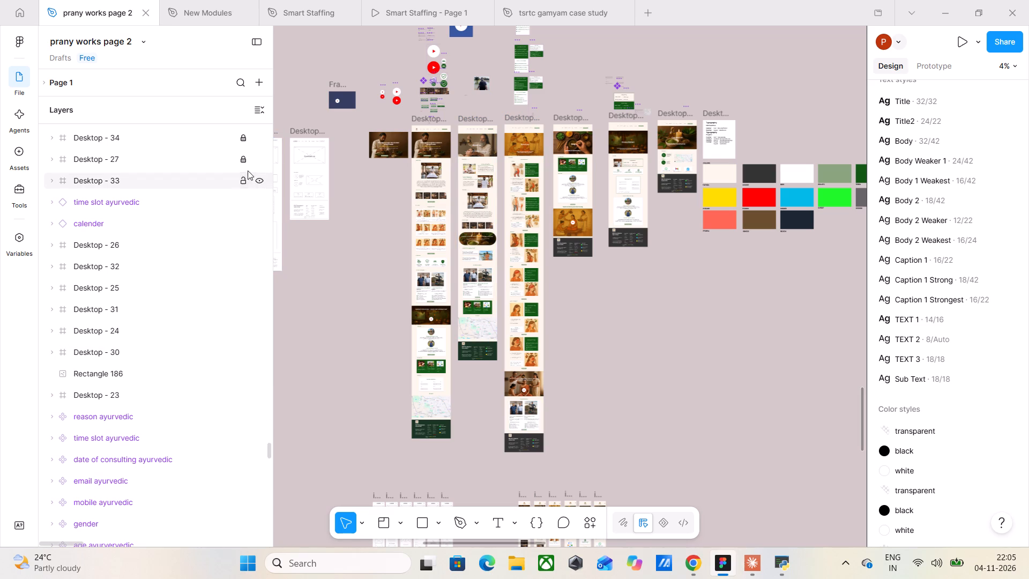
{"action": "left_click", "coordinate": [242, 165]}
{"action": "left_click", "coordinate": [236, 133]}
Export the Ayurveda desktop page frames Desktop - 22 through Desktop - 27 as PNG at 4x.
{"action": "scroll", "coordinate": [223, 193], "scroll_direction": "up", "scroll_amount": 2}
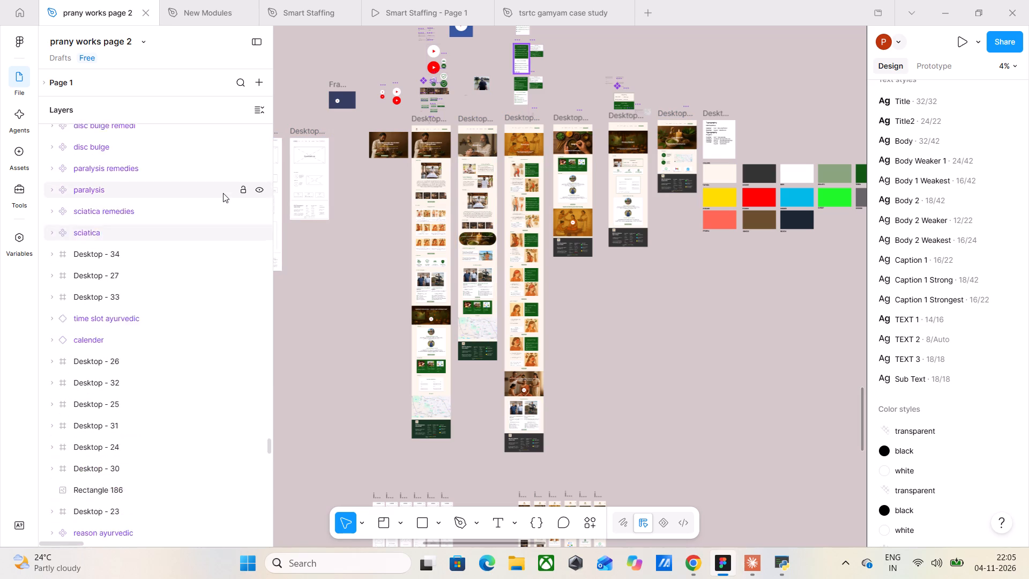
{"action": "left_click", "coordinate": [421, 120]}
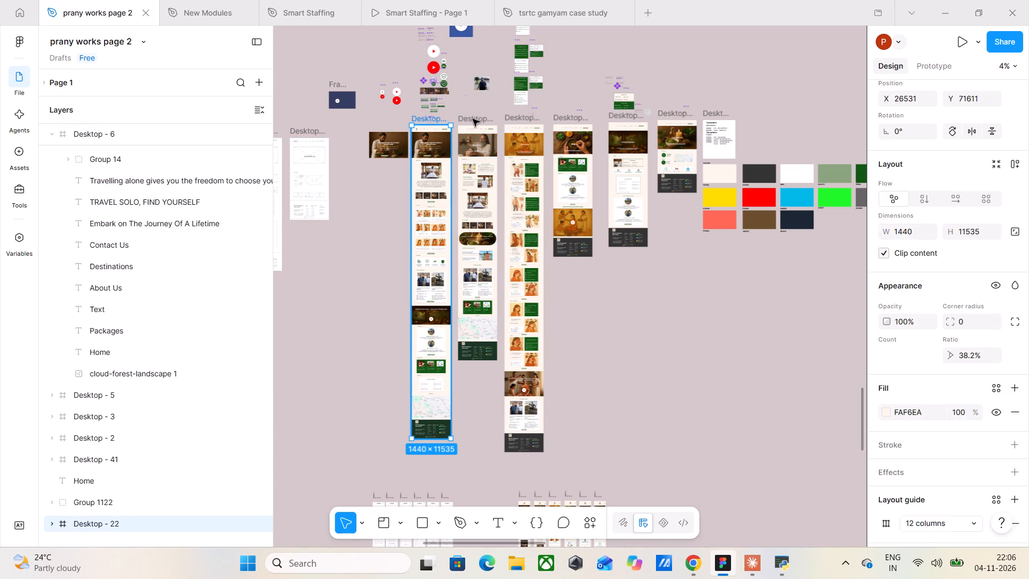
{"action": "left_click", "coordinate": [481, 121], "text": "shift"}
{"action": "left_click", "coordinate": [522, 114], "text": "shift"}
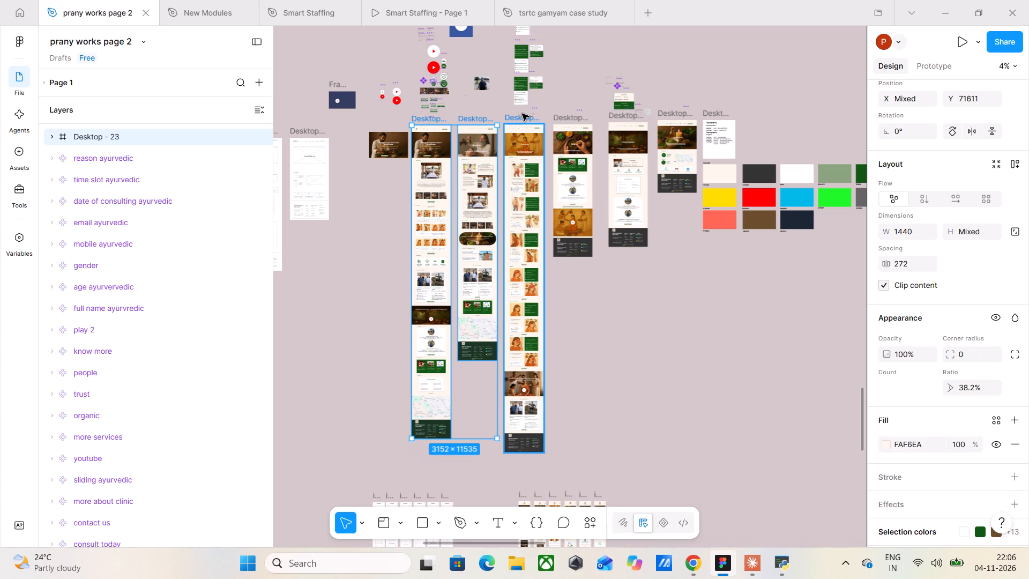
{"action": "left_click", "coordinate": [558, 110], "text": "shift"}
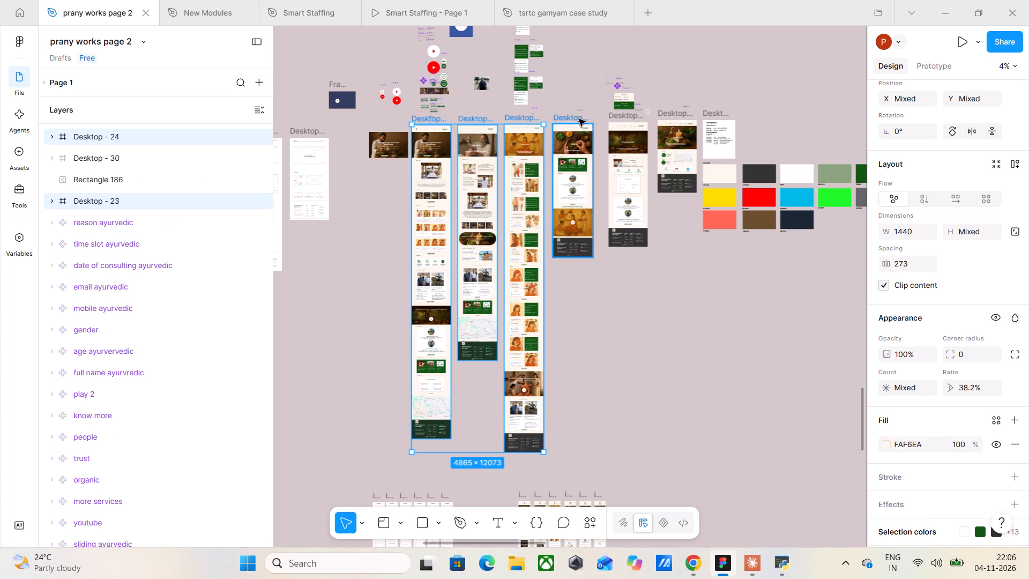
{"action": "left_click", "coordinate": [579, 119], "text": "shift"}
{"action": "left_click", "coordinate": [578, 92], "text": "shift"}
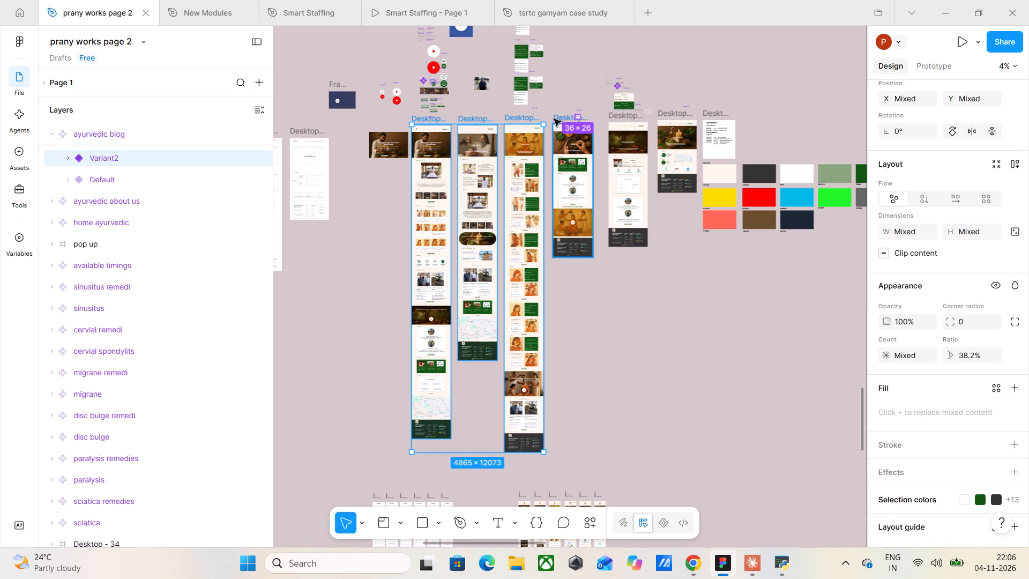
{"action": "scroll", "coordinate": [583, 153], "scroll_direction": "up", "scroll_amount": 5, "text": "ctrl+alt"}
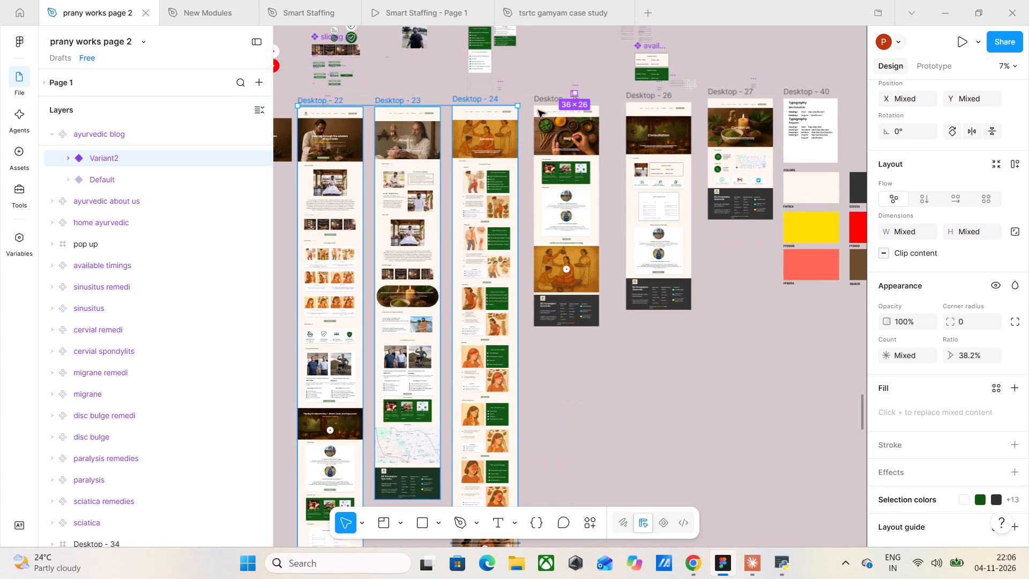
{"action": "left_click", "coordinate": [539, 101], "text": "shift"}
{"action": "left_click", "coordinate": [639, 95], "text": "shift"}
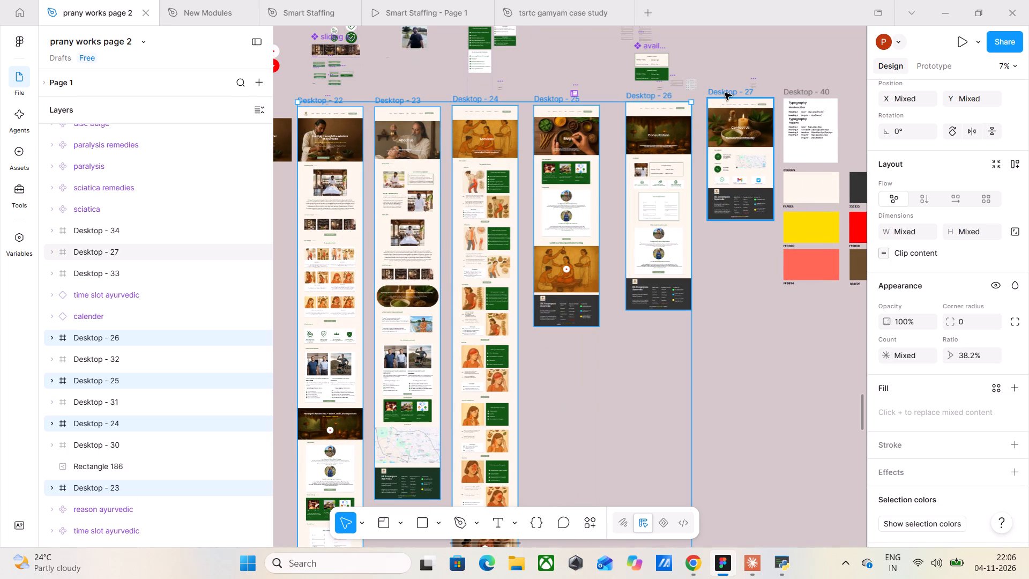
{"action": "left_click", "coordinate": [725, 93], "text": "shift"}
{"action": "scroll", "coordinate": [688, 99], "scroll_direction": "down", "scroll_amount": 6, "text": "ctrl+alt"}
{"action": "scroll", "coordinate": [688, 99], "scroll_direction": "down", "scroll_amount": 6}
{"action": "scroll", "coordinate": [659, 130], "scroll_direction": "up", "scroll_amount": 3, "text": "ctrl+alt"}
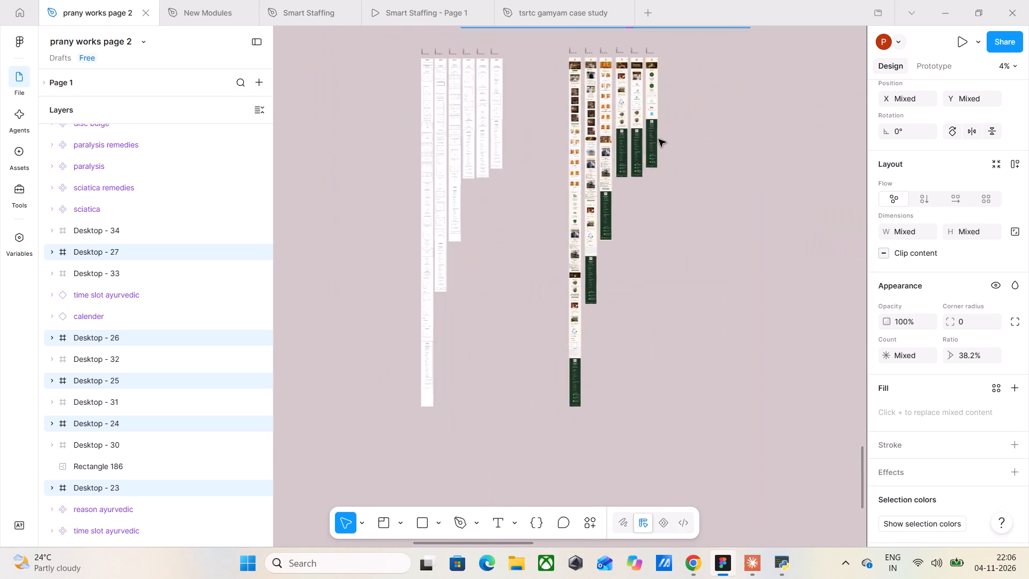
{"action": "scroll", "coordinate": [659, 139], "scroll_direction": "up", "scroll_amount": 4, "text": "ctrl+alt"}
{"action": "scroll", "coordinate": [637, 160], "scroll_direction": "down", "scroll_amount": 4, "text": "ctrl+alt"}
{"action": "scroll", "coordinate": [902, 401], "scroll_direction": "down", "scroll_amount": 6}
{"action": "scroll", "coordinate": [952, 468], "scroll_direction": "down", "scroll_amount": 4}
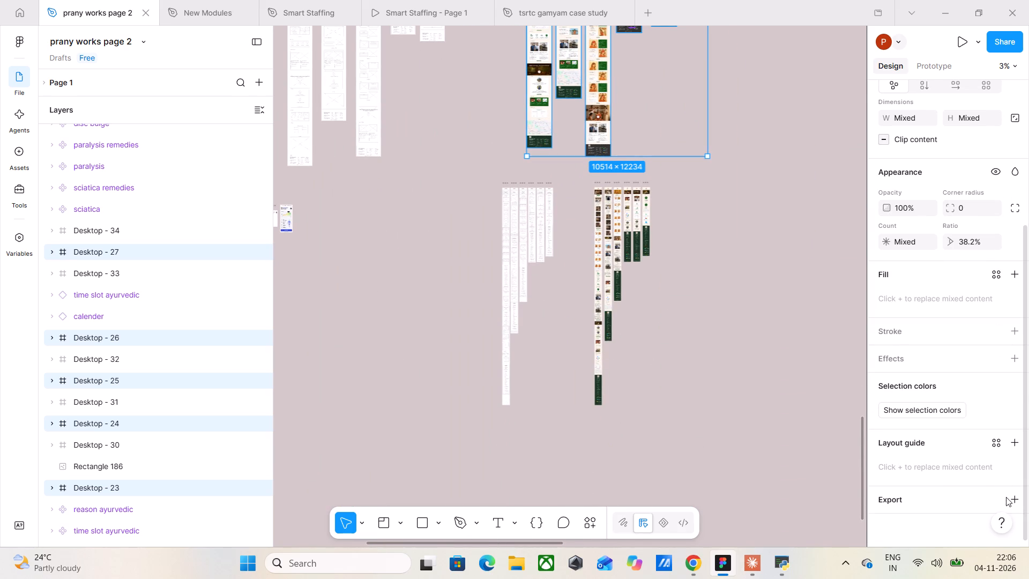
{"action": "left_click", "coordinate": [1011, 497]}
{"action": "scroll", "coordinate": [966, 389], "scroll_direction": "down", "scroll_amount": 5}
{"action": "left_click", "coordinate": [919, 473]}
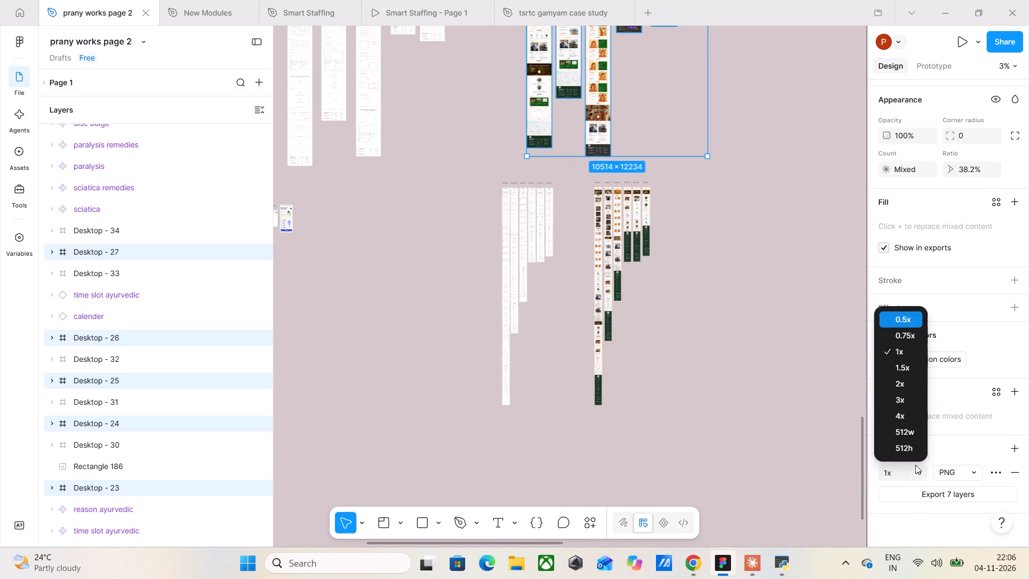
{"action": "left_click", "coordinate": [914, 413]}
{"action": "left_click", "coordinate": [931, 496]}
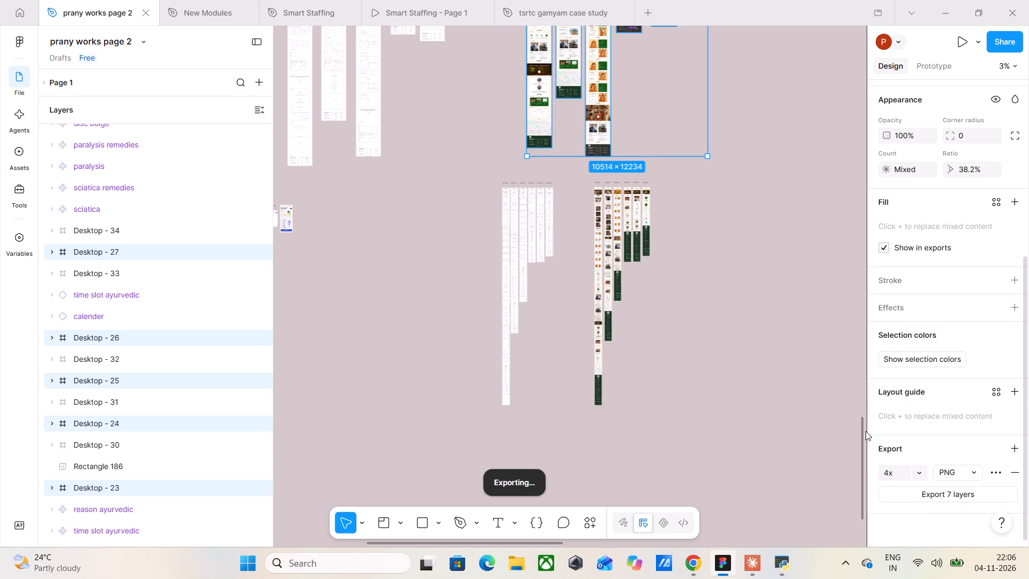
Find the Ayurveda mobile page frames on the canvas and try to select the first coloured one.
{"action": "scroll", "coordinate": [684, 291], "scroll_direction": "up", "scroll_amount": 6}
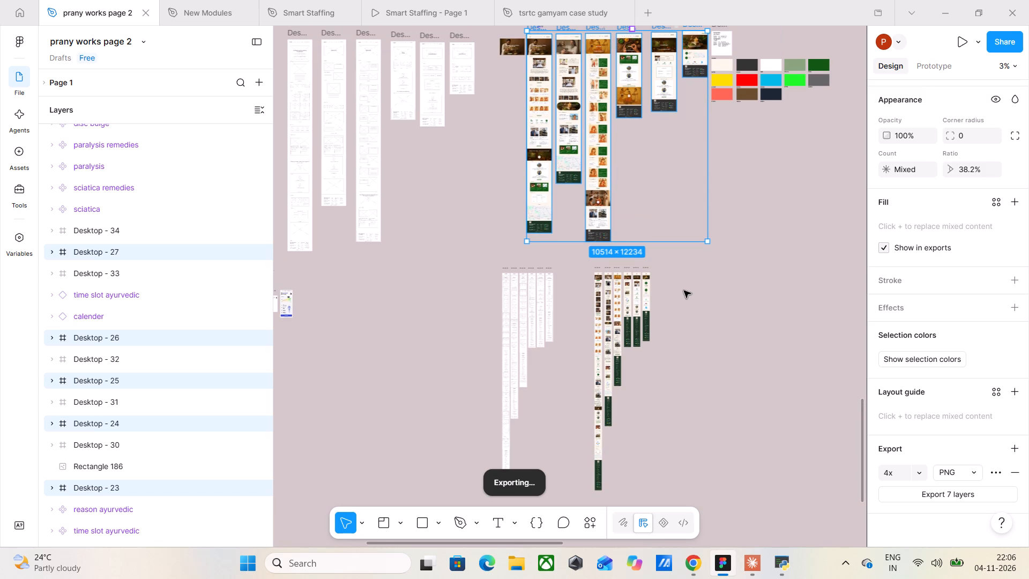
{"action": "scroll", "coordinate": [684, 291], "scroll_direction": "down", "scroll_amount": 2}
{"action": "left_click", "coordinate": [694, 342]}
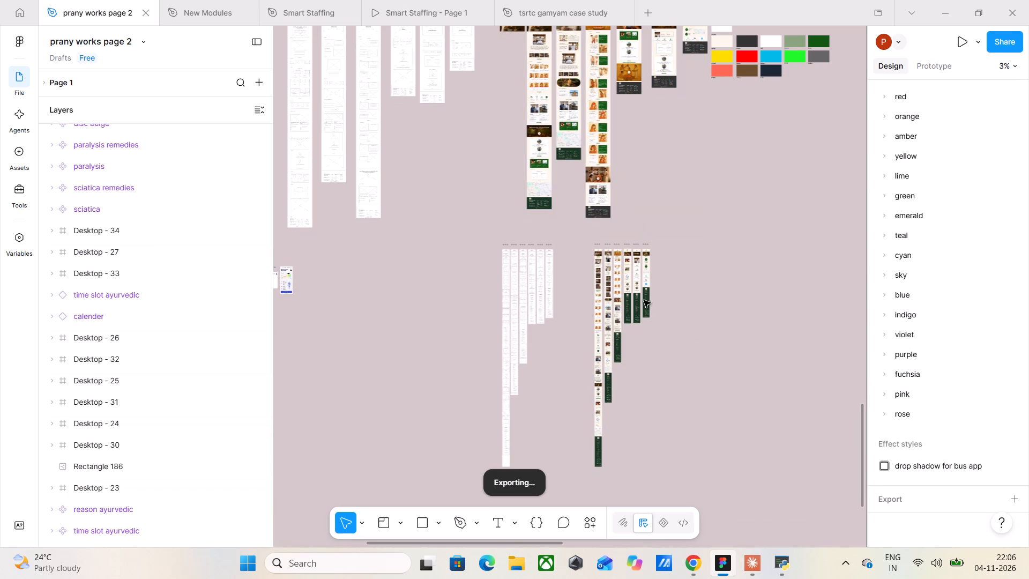
{"action": "scroll", "coordinate": [620, 281], "scroll_direction": "up", "scroll_amount": 5, "text": "ctrl+alt"}
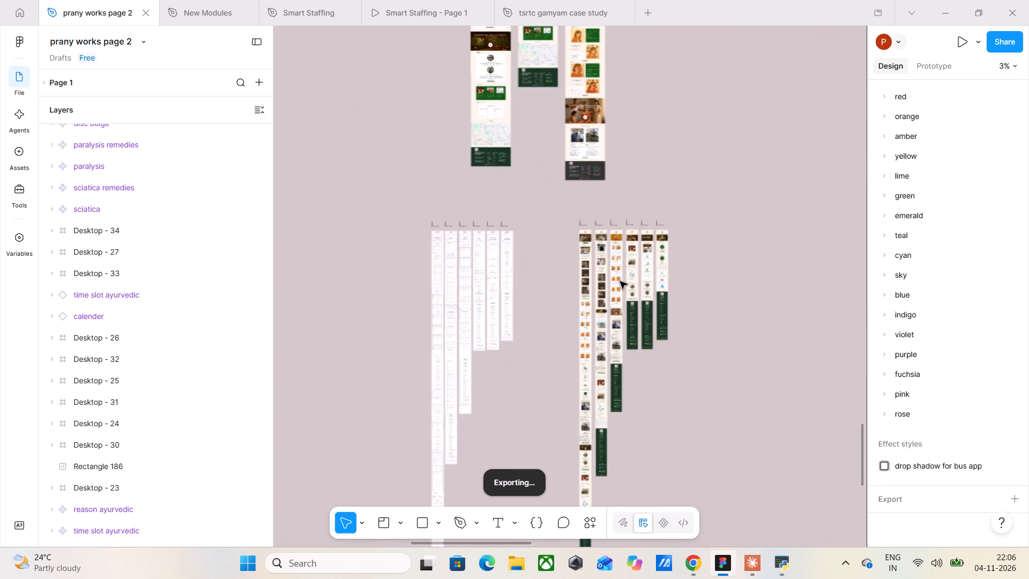
{"action": "scroll", "coordinate": [620, 281], "scroll_direction": "up", "scroll_amount": 8, "text": "ctrl+alt"}
{"action": "left_click", "coordinate": [561, 207]}
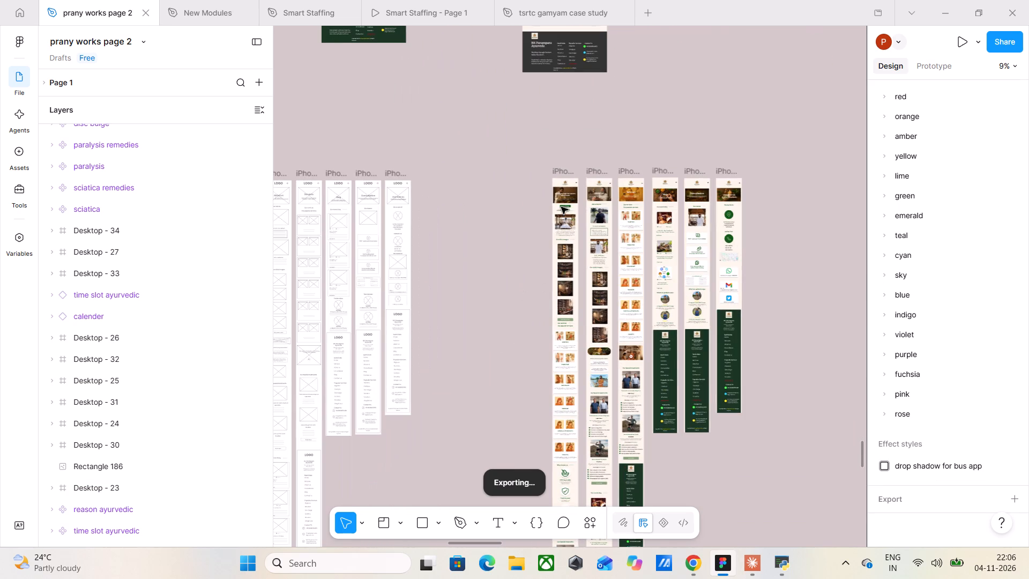
{"action": "scroll", "coordinate": [561, 207], "scroll_direction": "down", "scroll_amount": 5, "text": "ctrl+alt"}
{"action": "scroll", "coordinate": [243, 213], "scroll_direction": "up", "scroll_amount": 4}
{"action": "scroll", "coordinate": [216, 258], "scroll_direction": "down", "scroll_amount": 3}
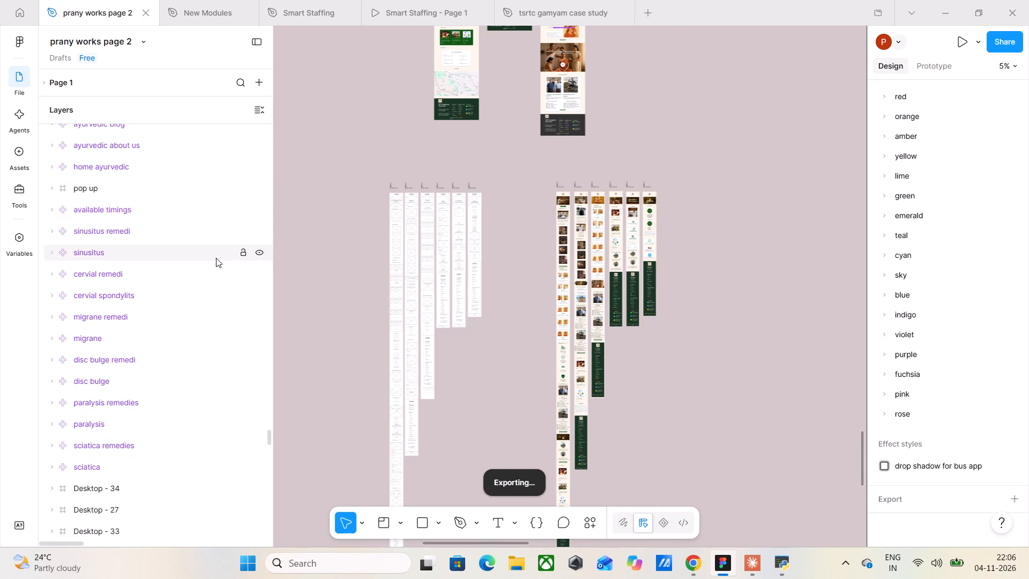
Search the page's layer list for the Ayurveda mobile frames, checking on the canvas whether they can be selected.
{"action": "scroll", "coordinate": [216, 258], "scroll_direction": "down", "scroll_amount": 12}
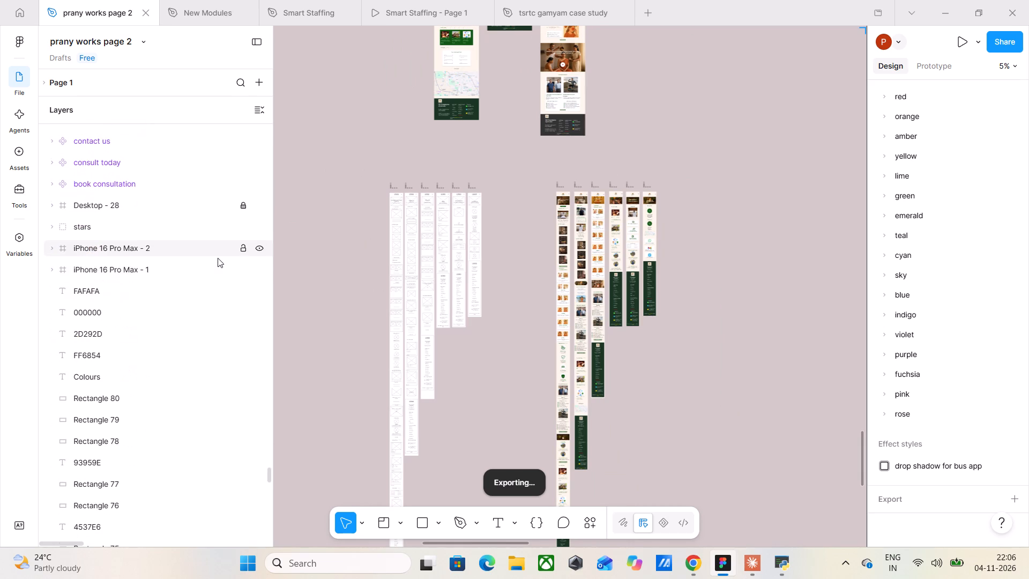
{"action": "scroll", "coordinate": [218, 258], "scroll_direction": "down", "scroll_amount": 6}
{"action": "scroll", "coordinate": [218, 258], "scroll_direction": "up", "scroll_amount": 4}
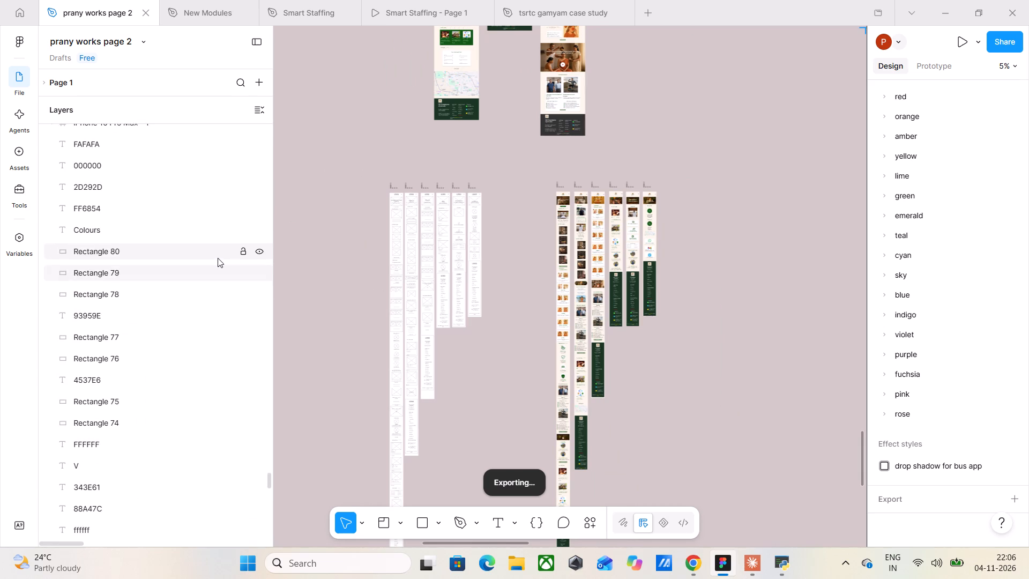
{"action": "scroll", "coordinate": [218, 258], "scroll_direction": "up", "scroll_amount": 16}
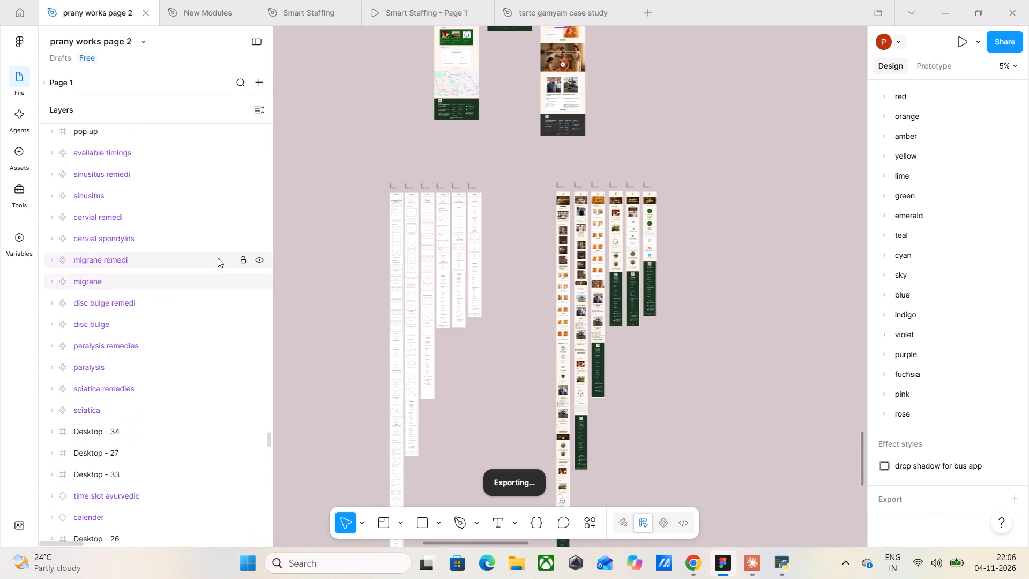
{"action": "scroll", "coordinate": [218, 258], "scroll_direction": "up", "scroll_amount": 11}
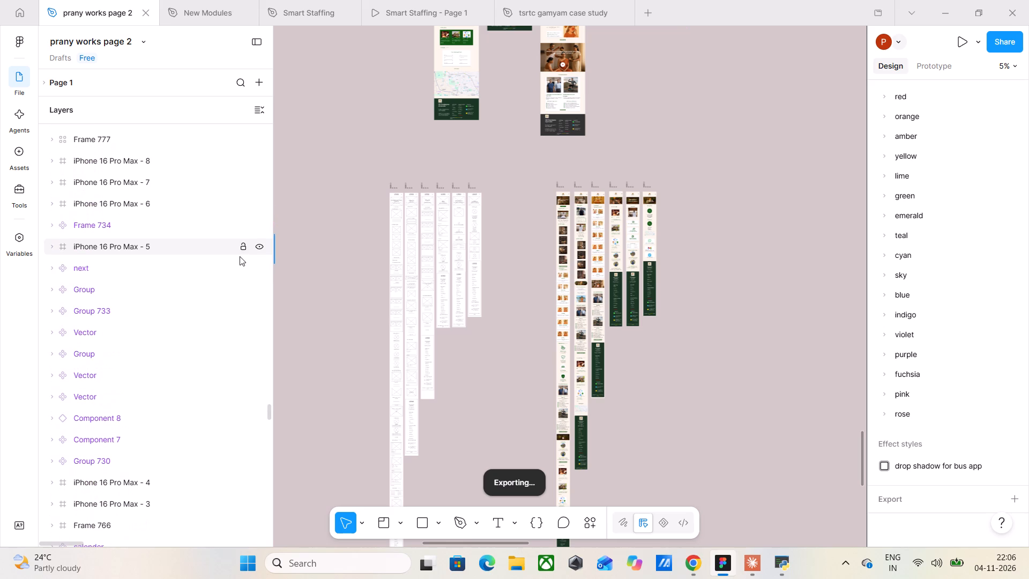
{"action": "left_click", "coordinate": [562, 196]}
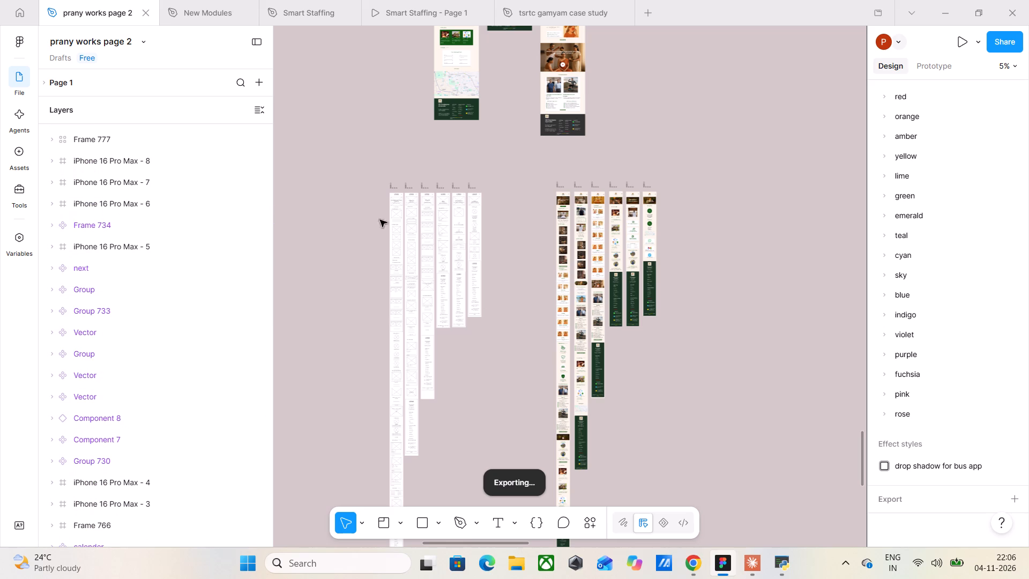
{"action": "left_click", "coordinate": [551, 189]}
Unlock the Desktop - 28 frame in the layer list.
{"action": "scroll", "coordinate": [225, 291], "scroll_direction": "down", "scroll_amount": 7}
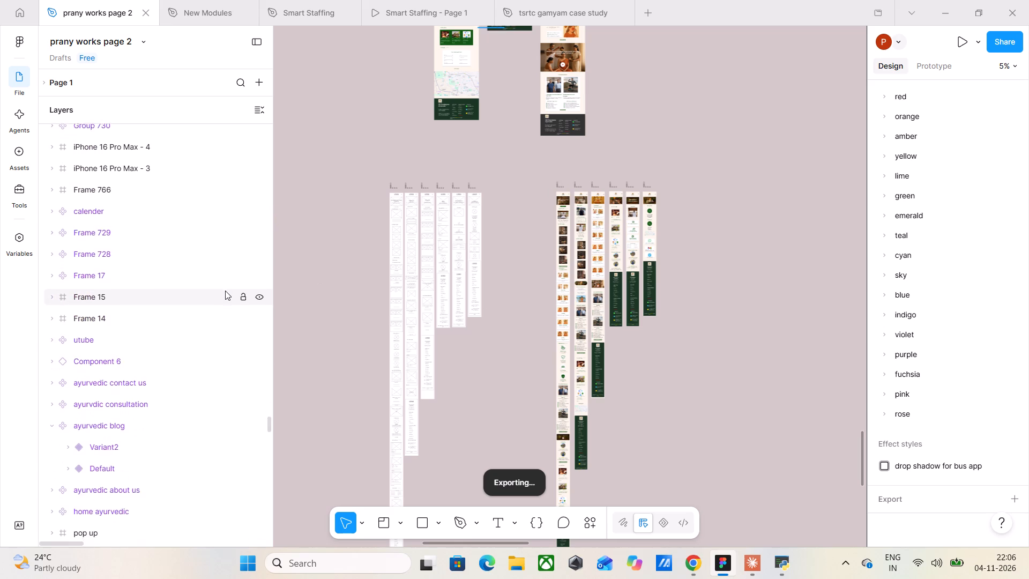
{"action": "scroll", "coordinate": [225, 291], "scroll_direction": "down", "scroll_amount": 17}
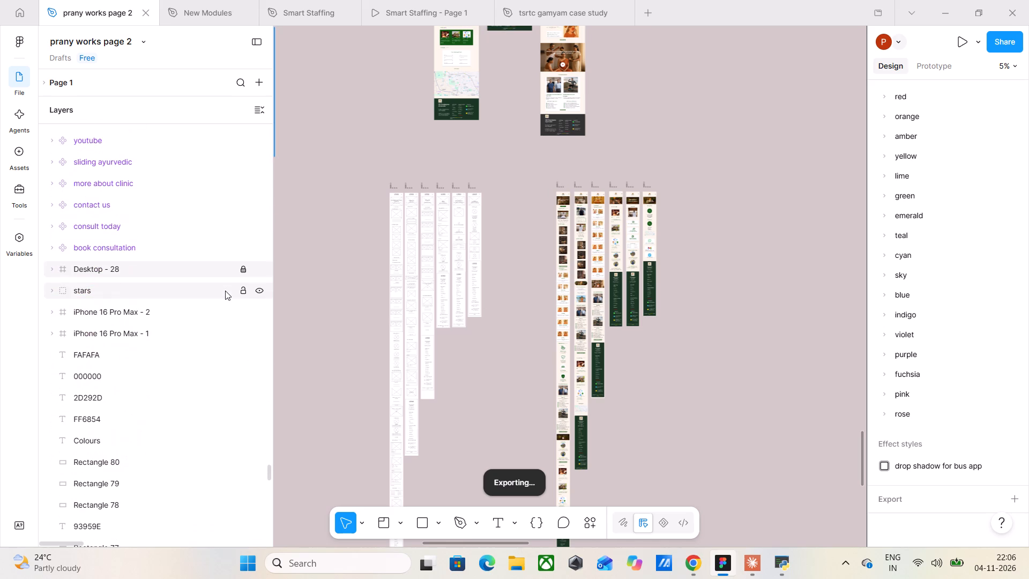
{"action": "left_click", "coordinate": [240, 266]}
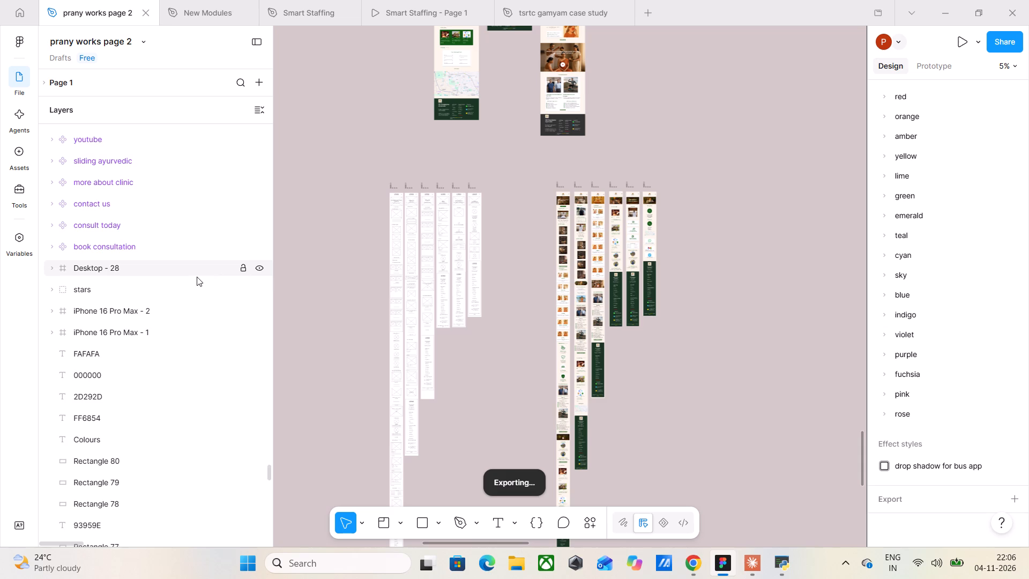
Search the rest of the layer list for the locked iPhone 16 Pro Max frames of the Ayurveda mobile design.
{"action": "scroll", "coordinate": [197, 277], "scroll_direction": "down", "scroll_amount": 11}
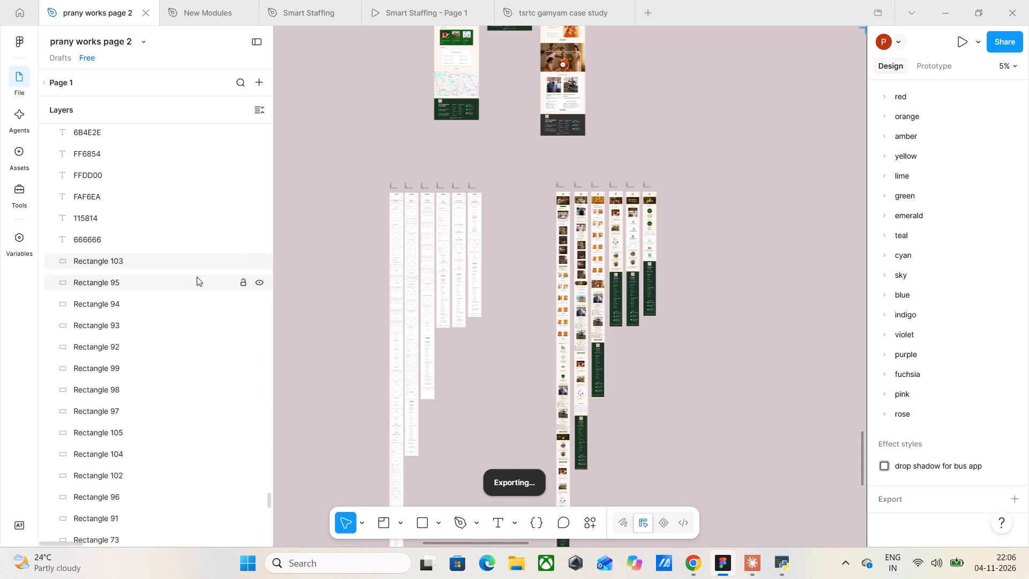
{"action": "scroll", "coordinate": [197, 277], "scroll_direction": "down", "scroll_amount": 15}
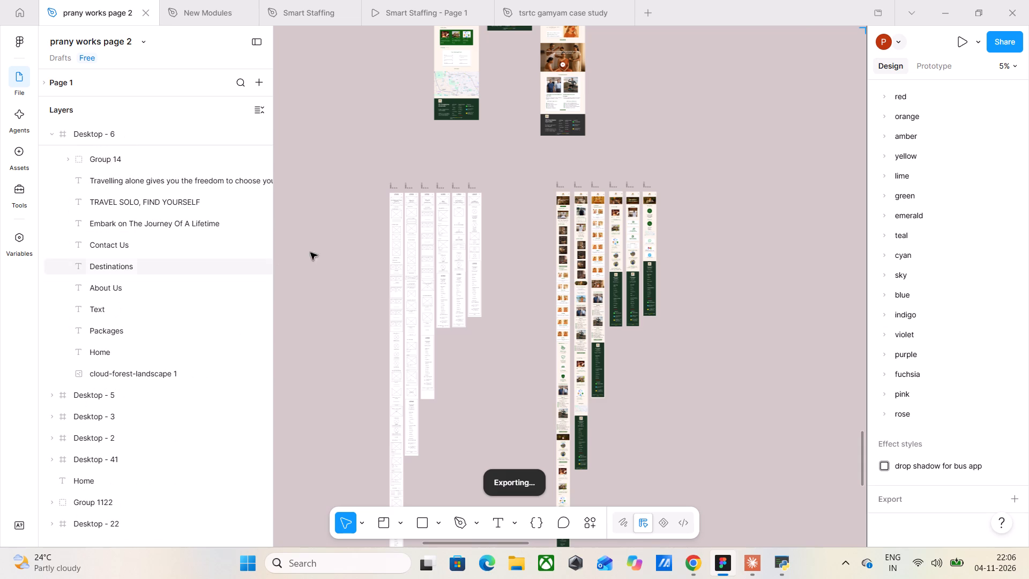
{"action": "scroll", "coordinate": [197, 285], "scroll_direction": "down", "scroll_amount": 5}
{"action": "scroll", "coordinate": [197, 285], "scroll_direction": "up", "scroll_amount": 11}
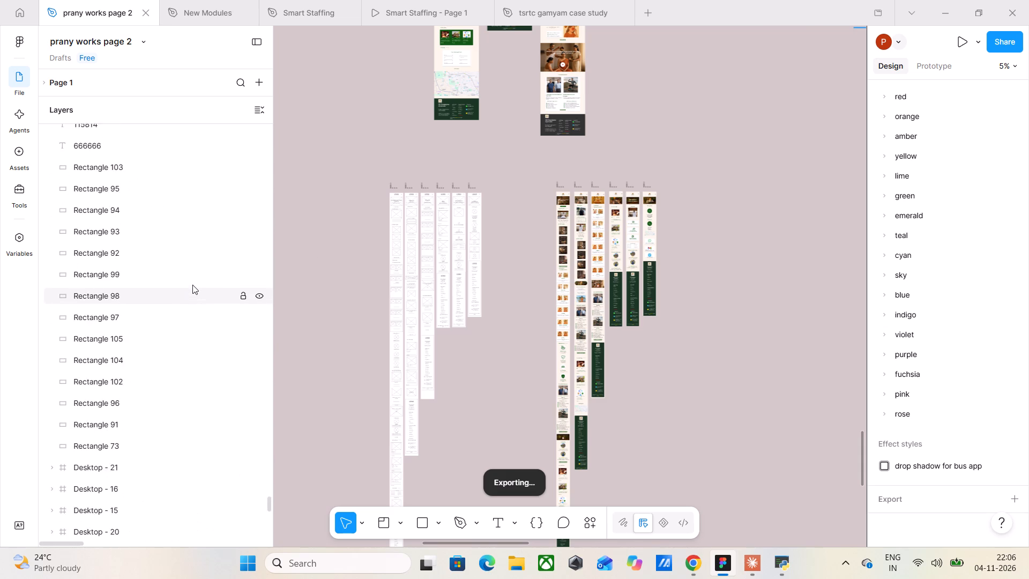
{"action": "scroll", "coordinate": [192, 285], "scroll_direction": "up", "scroll_amount": 17}
{"action": "scroll", "coordinate": [192, 285], "scroll_direction": "up", "scroll_amount": 4}
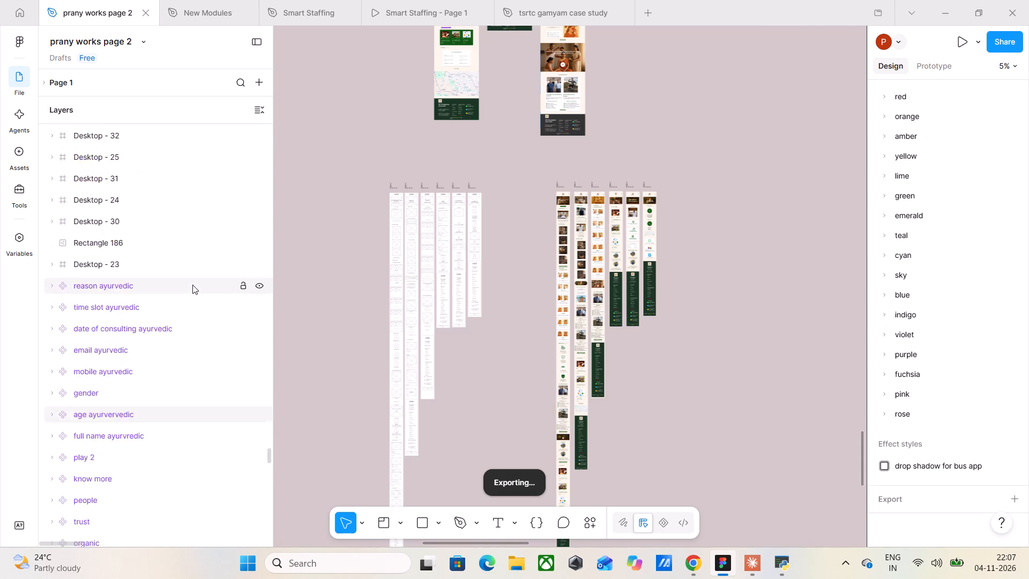
{"action": "scroll", "coordinate": [192, 285], "scroll_direction": "up", "scroll_amount": 12}
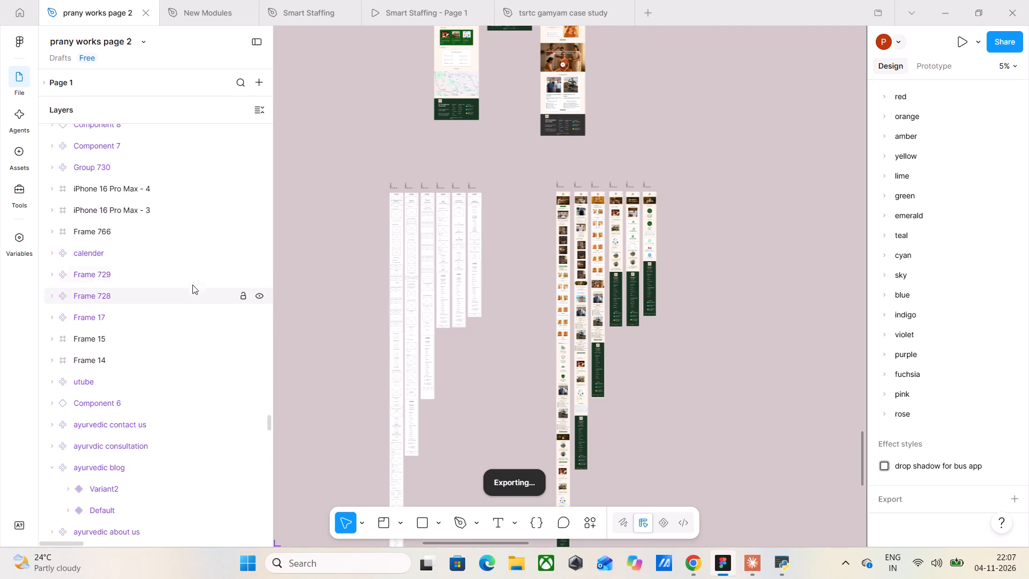
{"action": "scroll", "coordinate": [192, 285], "scroll_direction": "up", "scroll_amount": 11}
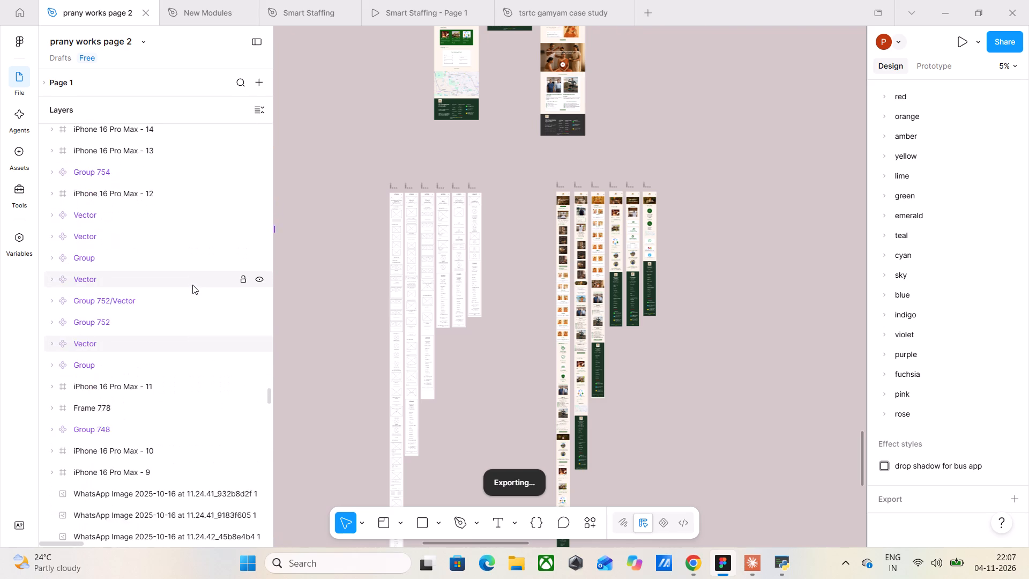
{"action": "scroll", "coordinate": [192, 285], "scroll_direction": "up", "scroll_amount": 4}
{"action": "scroll", "coordinate": [240, 284], "scroll_direction": "up", "scroll_amount": 1}
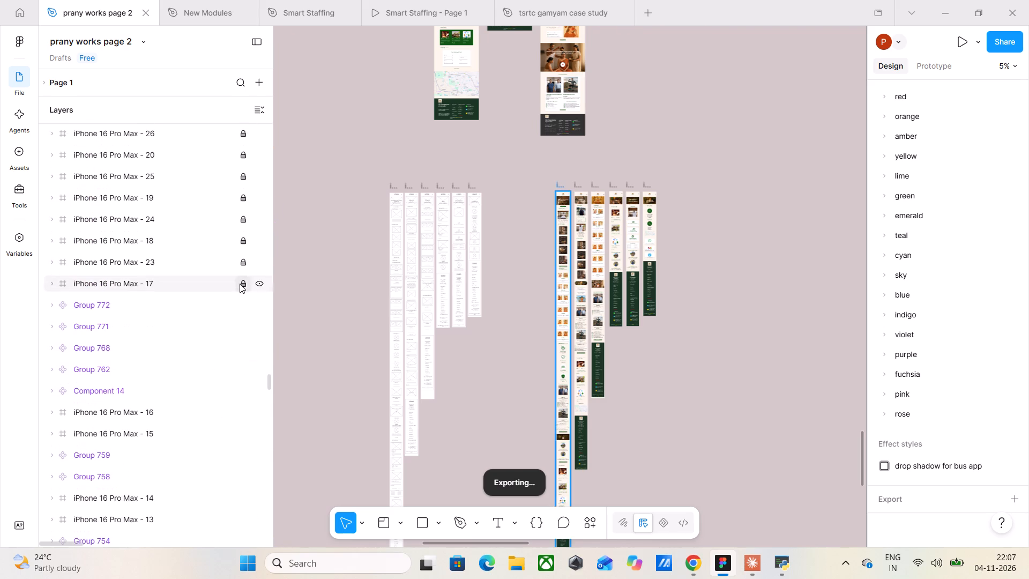
Unlock the Ayurveda mobile frames iPhone 16 Pro Max - 17 through iPhone 16 Pro Max - 23 and iPhone 16 Pro Max - 26.
{"action": "left_click", "coordinate": [245, 342]}
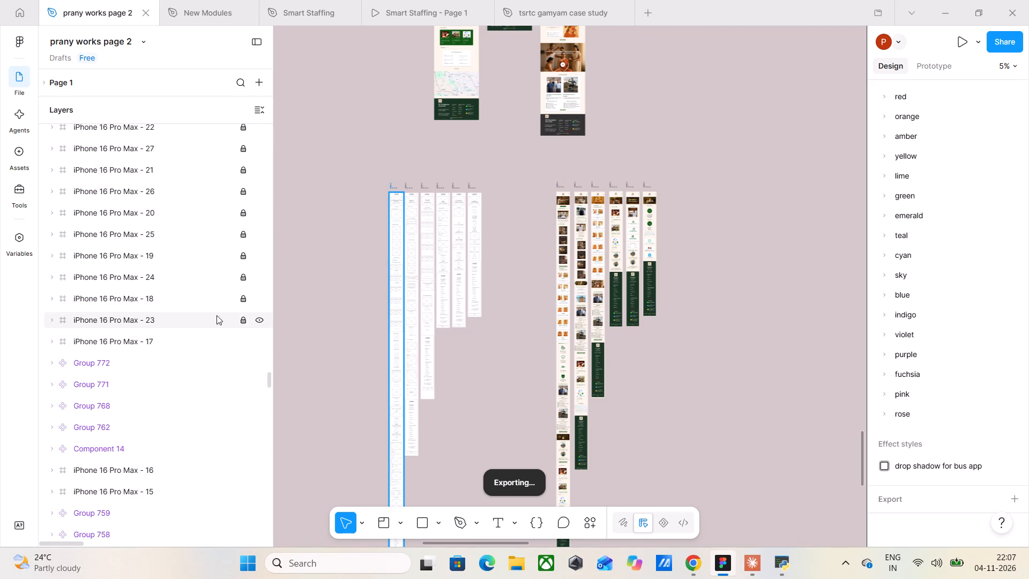
{"action": "left_click", "coordinate": [244, 320]}
{"action": "scroll", "coordinate": [236, 294], "scroll_direction": "up", "scroll_amount": 1}
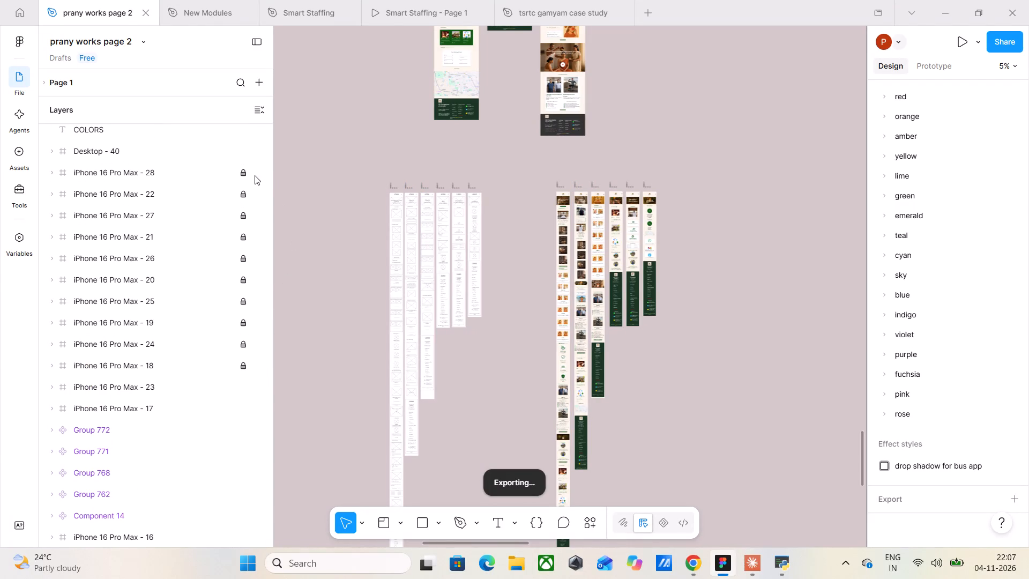
{"action": "left_click", "coordinate": [241, 198]}
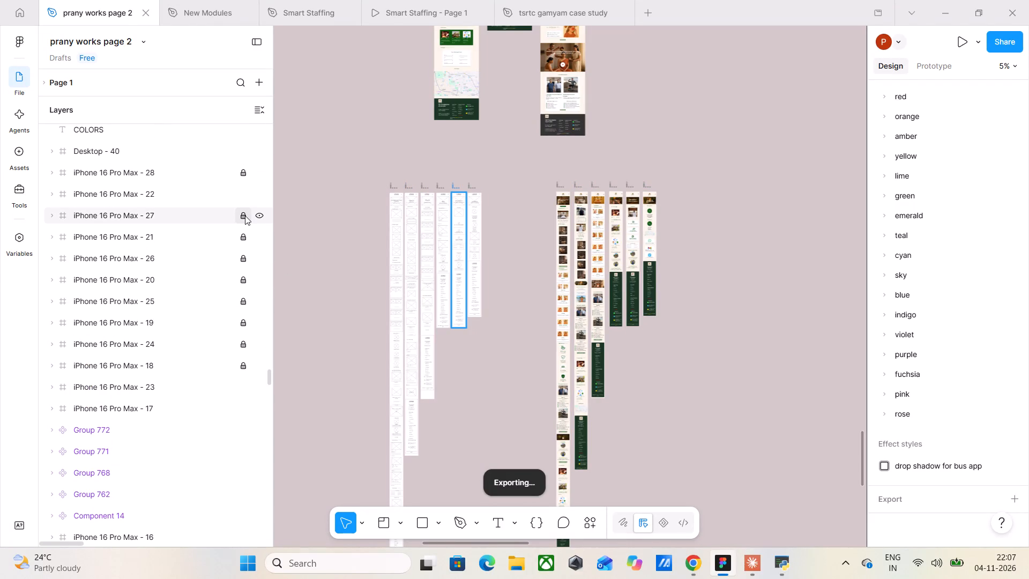
{"action": "left_click", "coordinate": [242, 249]}
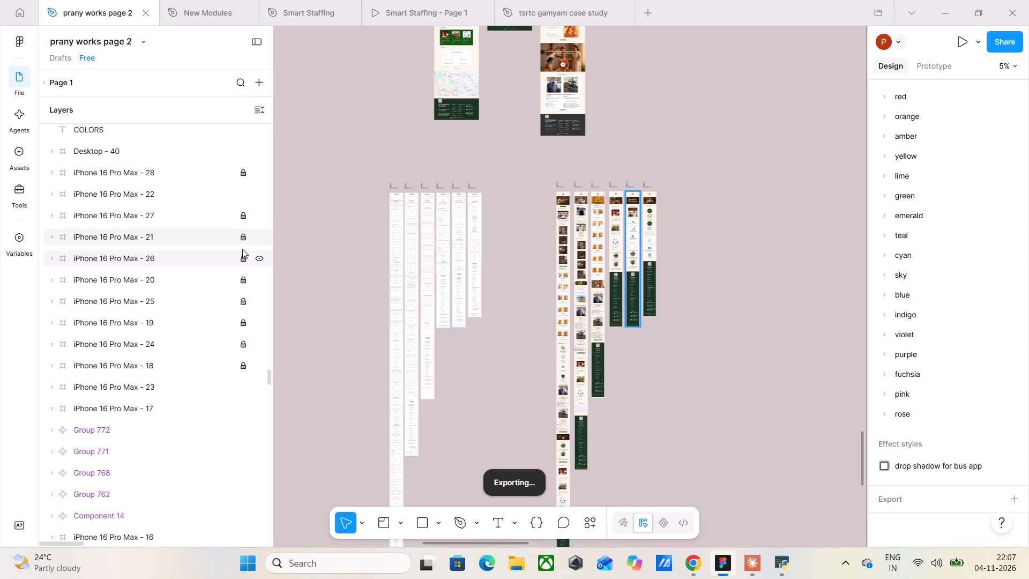
{"action": "left_click", "coordinate": [243, 254]}
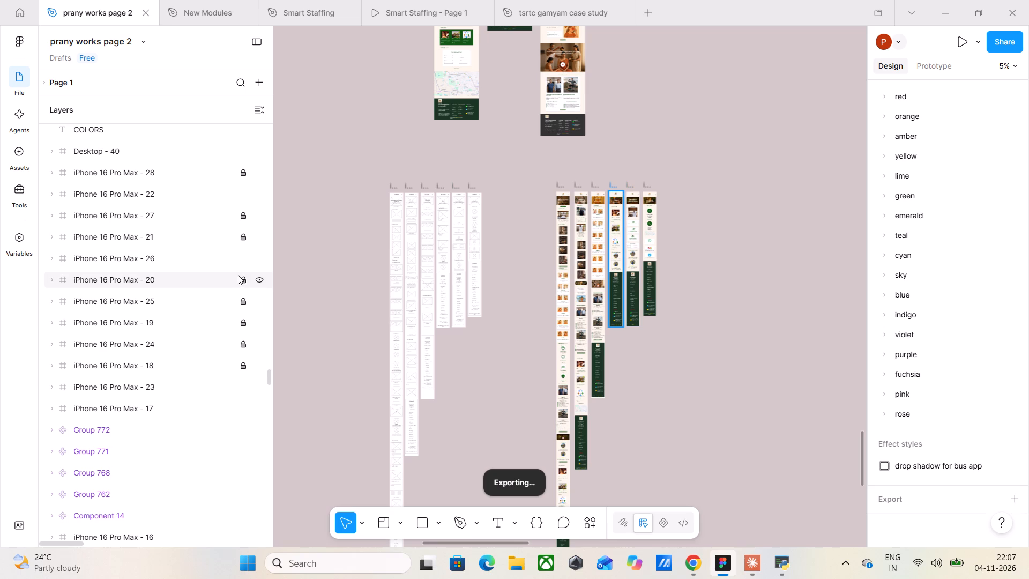
{"action": "left_click", "coordinate": [241, 276]}
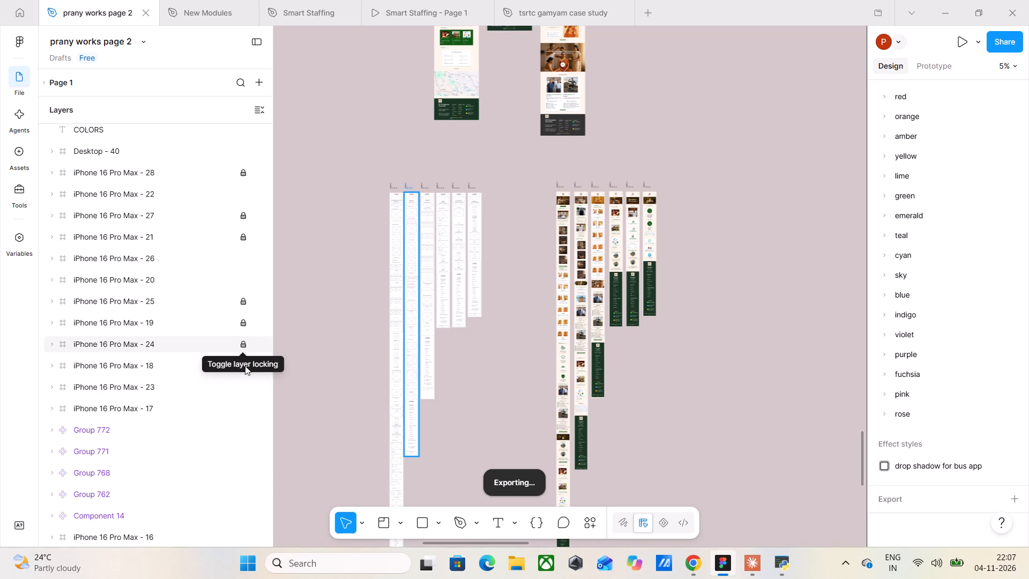
{"action": "left_click", "coordinate": [246, 237]}
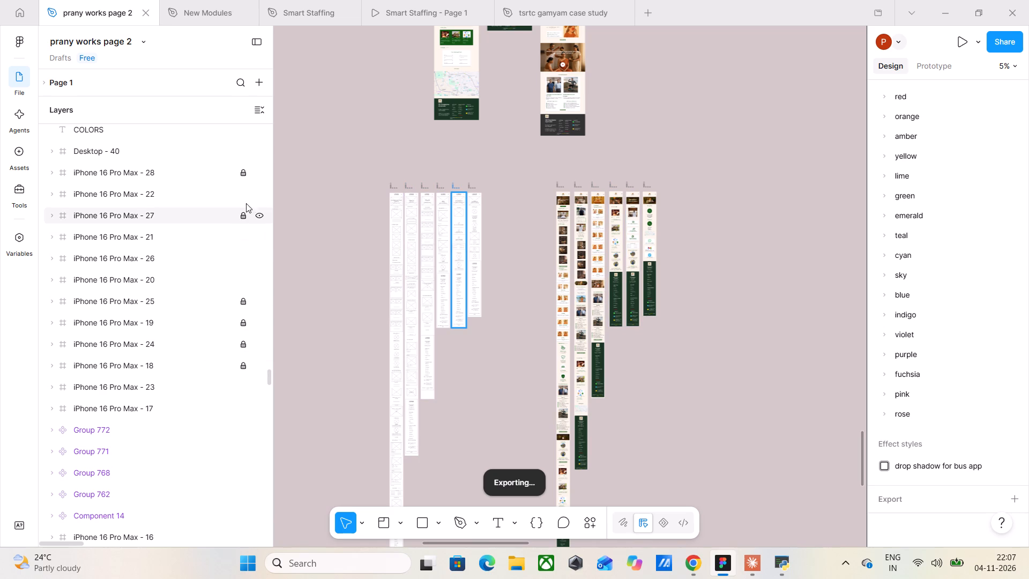
{"action": "scroll", "coordinate": [247, 178], "scroll_direction": "up", "scroll_amount": 2}
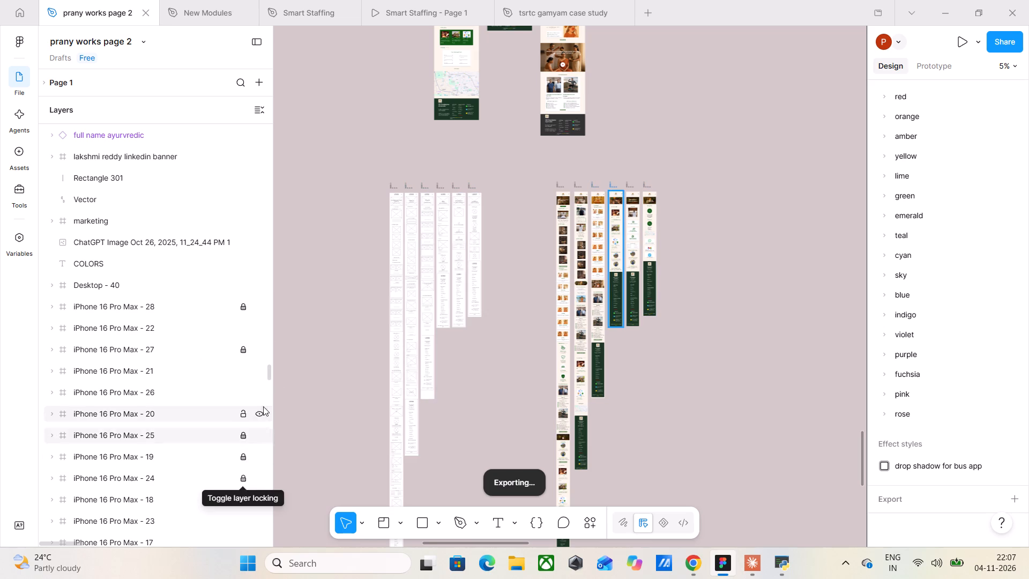
{"action": "scroll", "coordinate": [263, 405], "scroll_direction": "down", "scroll_amount": 1}
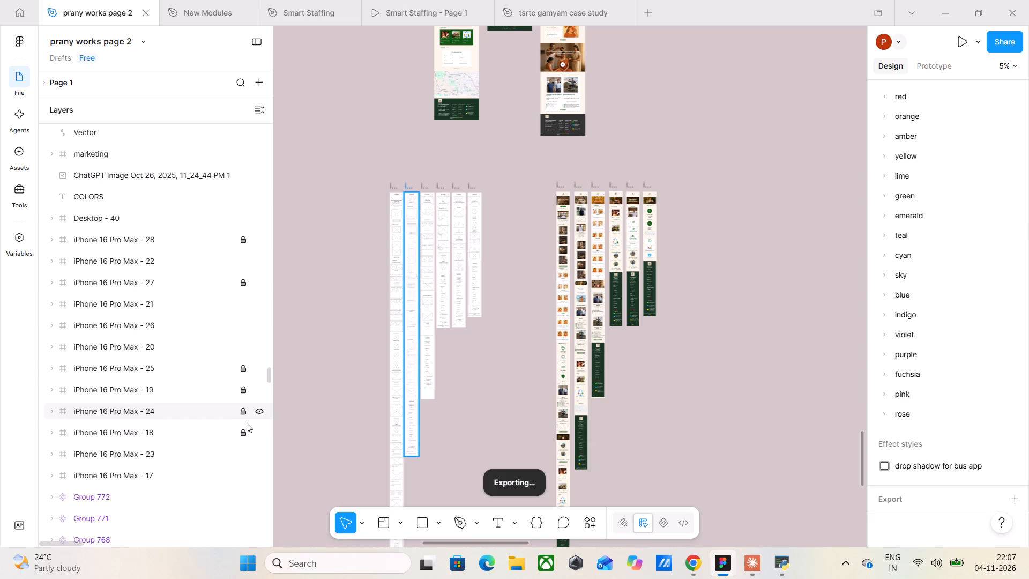
{"action": "left_click", "coordinate": [247, 427]}
{"action": "left_click", "coordinate": [241, 432]}
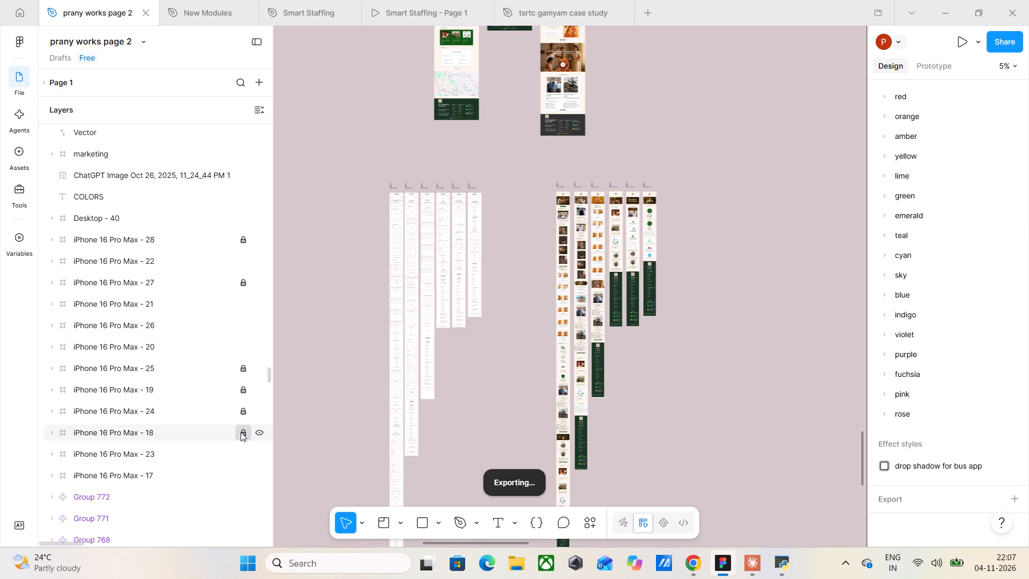
{"action": "left_click", "coordinate": [241, 432]}
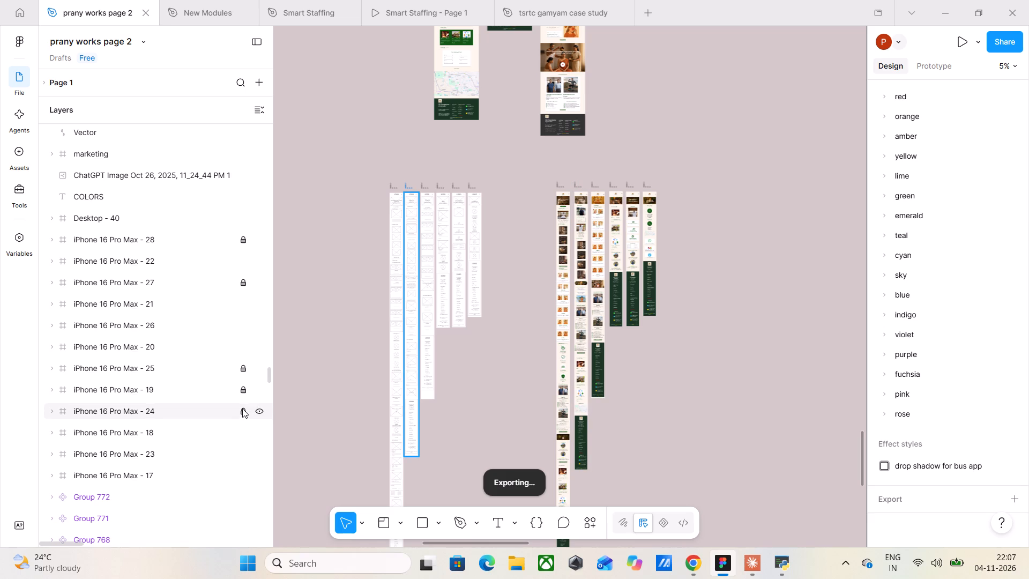
{"action": "left_click", "coordinate": [241, 392]}
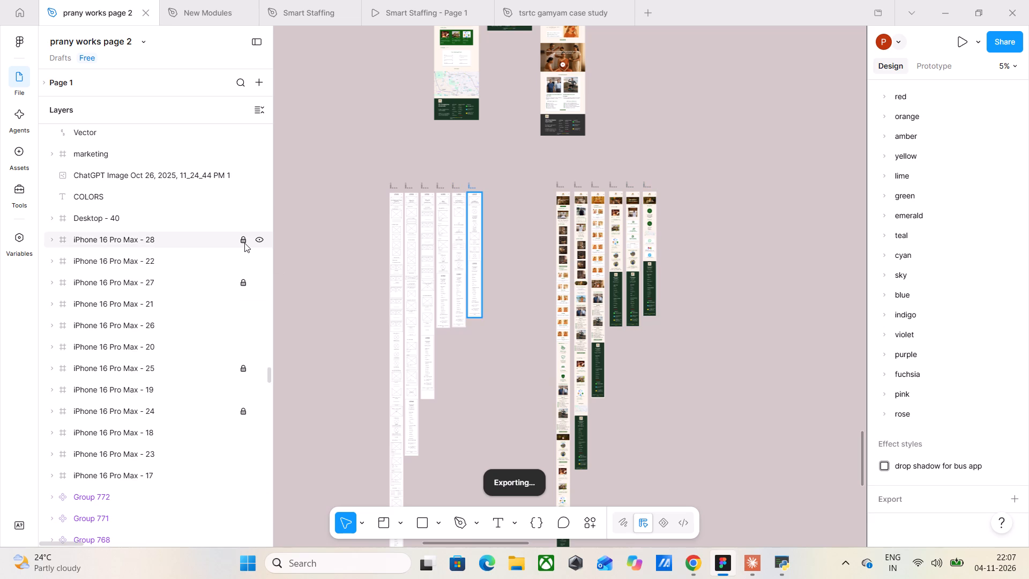
Look through the layers above the Ayurveda mobile frames in the page's layer list.
{"action": "scroll", "coordinate": [244, 243], "scroll_direction": "up", "scroll_amount": 3}
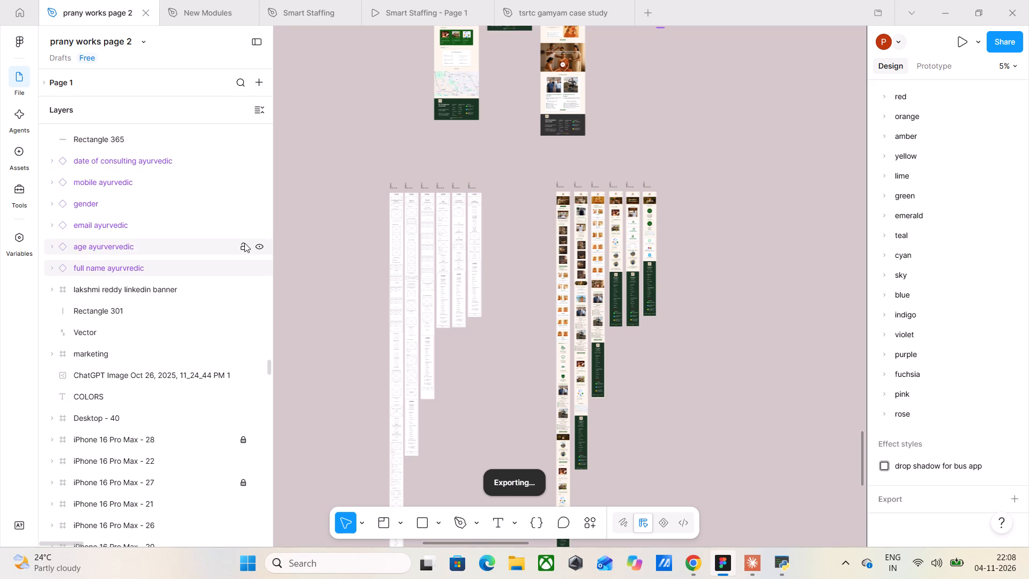
{"action": "scroll", "coordinate": [244, 243], "scroll_direction": "up", "scroll_amount": 2}
{"action": "scroll", "coordinate": [230, 310], "scroll_direction": "up", "scroll_amount": 3}
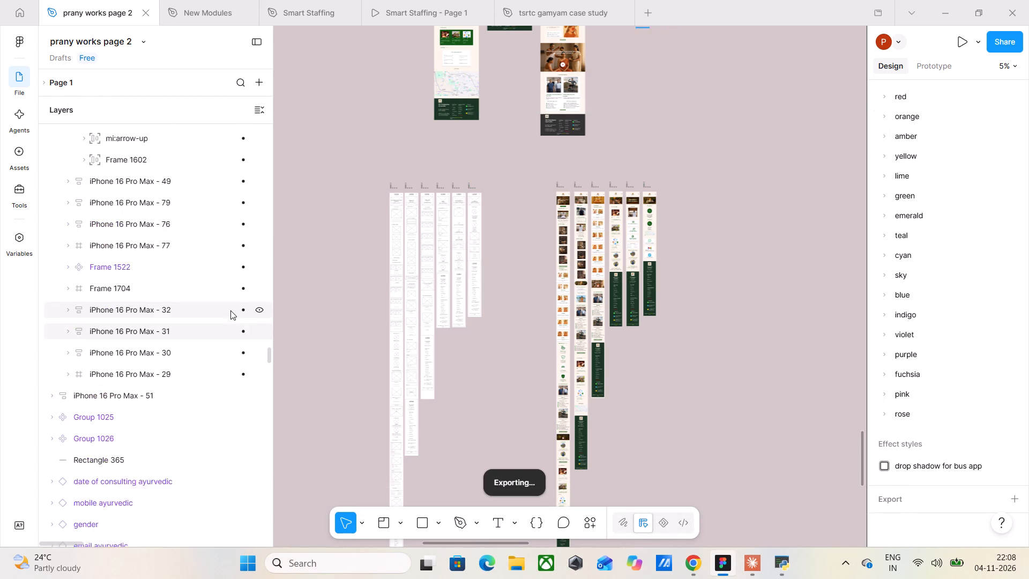
{"action": "scroll", "coordinate": [230, 310], "scroll_direction": "up", "scroll_amount": 10}
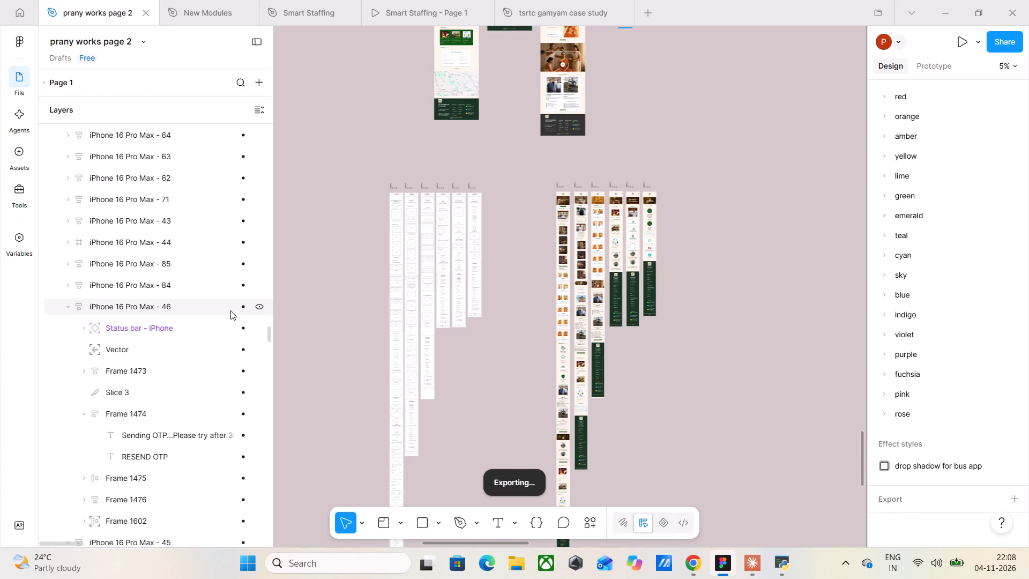
{"action": "scroll", "coordinate": [230, 310], "scroll_direction": "up", "scroll_amount": 7}
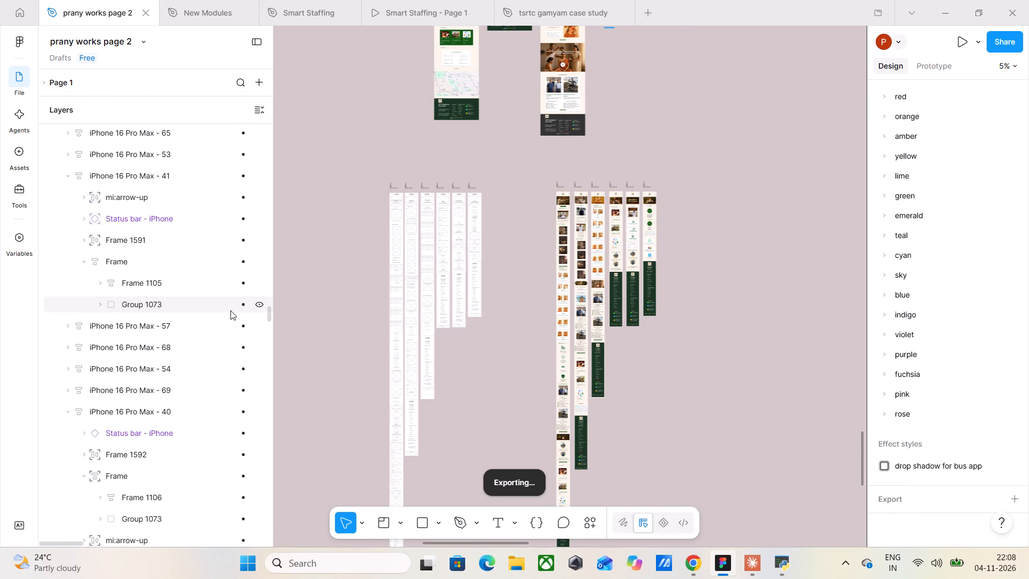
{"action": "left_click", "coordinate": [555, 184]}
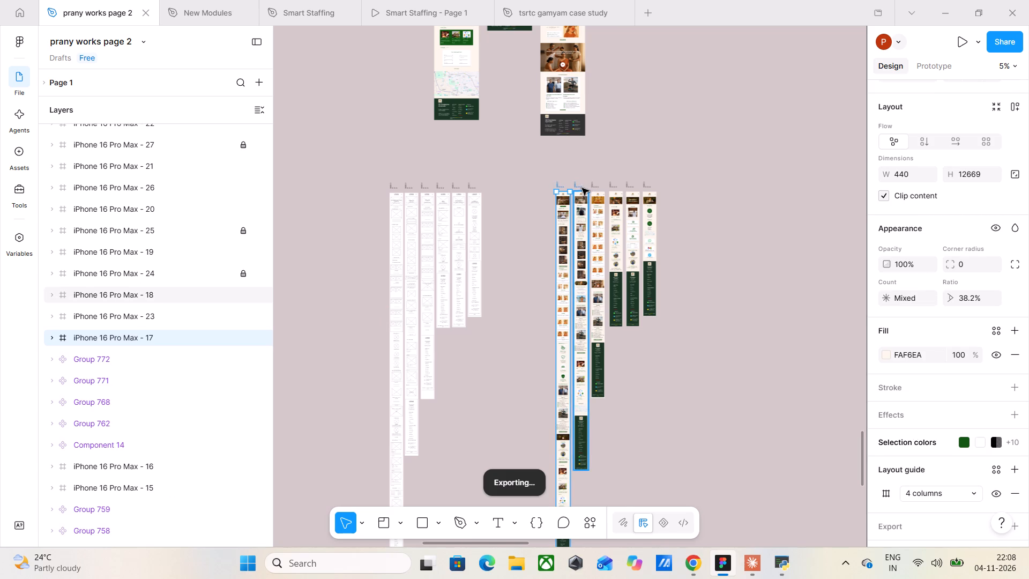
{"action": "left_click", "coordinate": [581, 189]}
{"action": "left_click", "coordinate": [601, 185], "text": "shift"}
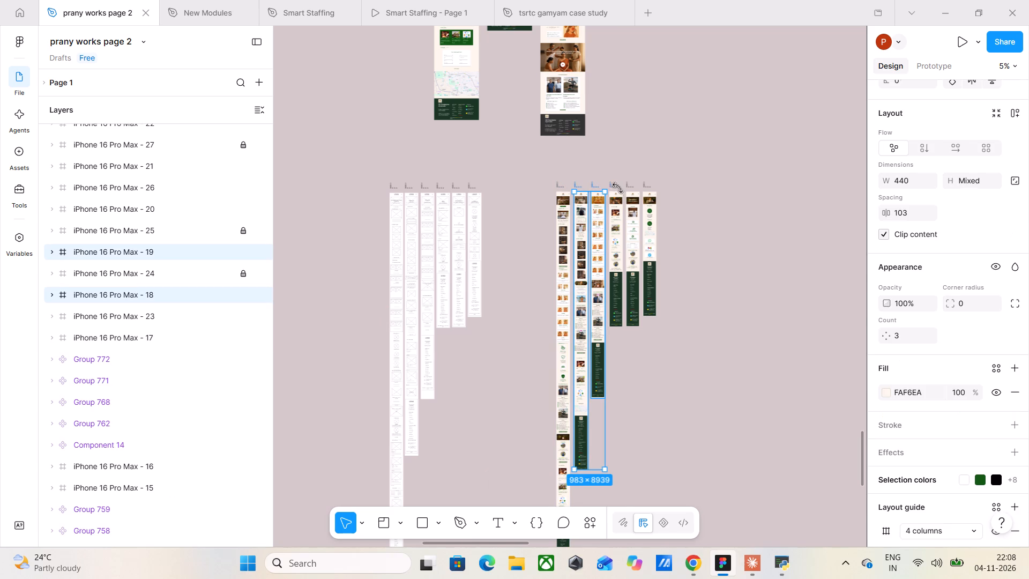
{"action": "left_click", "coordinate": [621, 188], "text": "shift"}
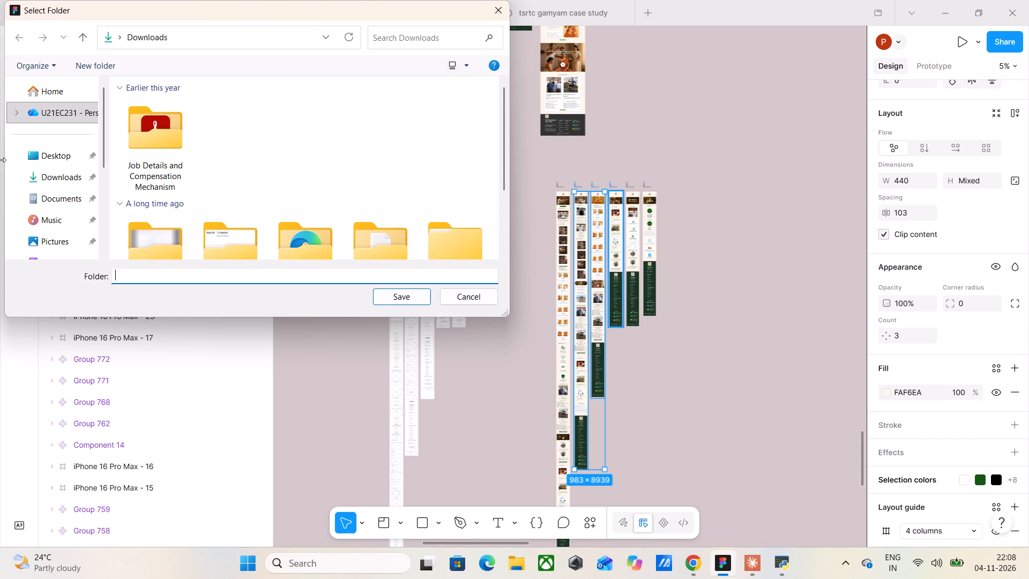
Save the exported Ayurveda desktop frames in the Downloads folder.
{"action": "left_click", "coordinate": [56, 179]}
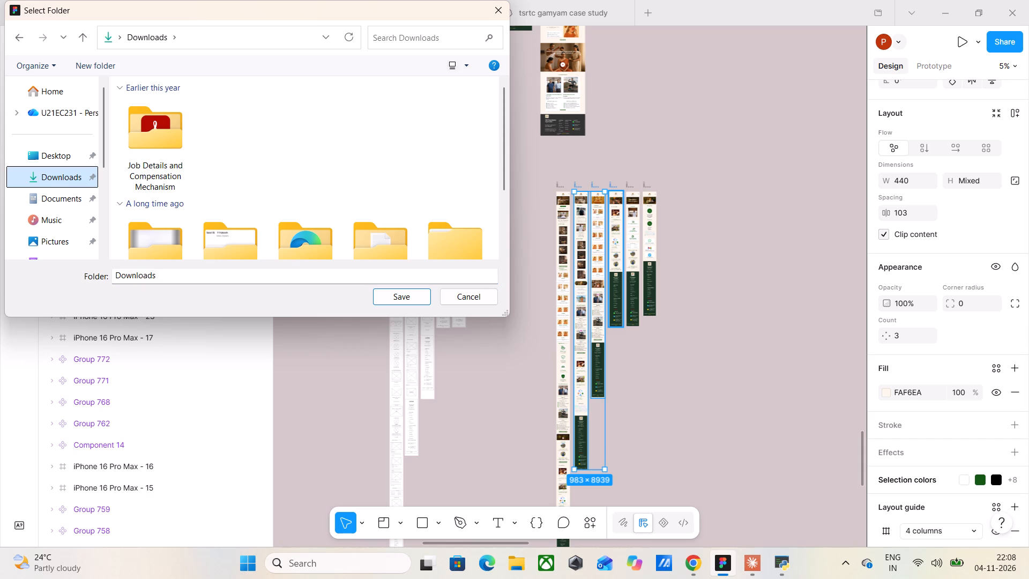
{"action": "left_click", "coordinate": [386, 300]}
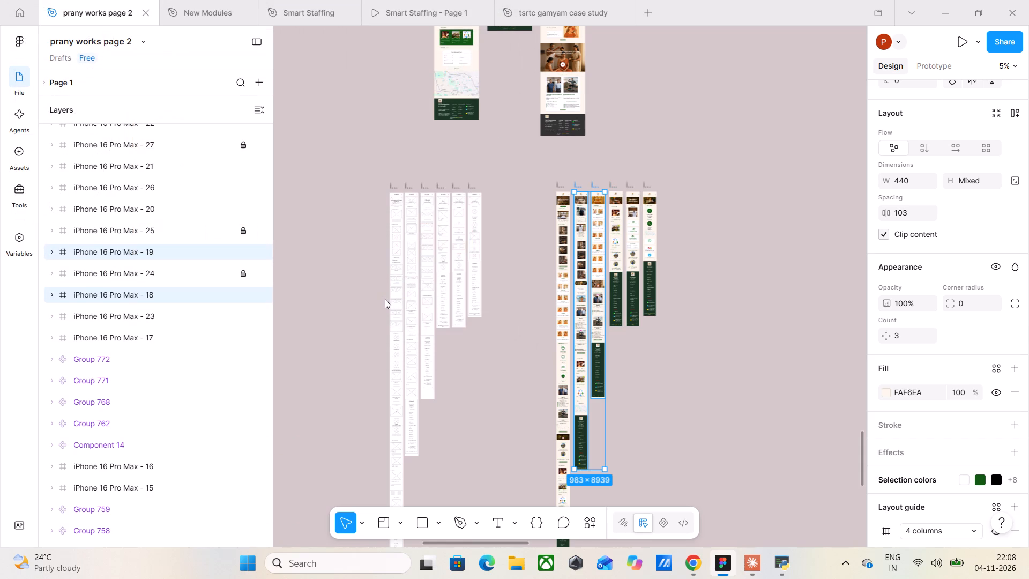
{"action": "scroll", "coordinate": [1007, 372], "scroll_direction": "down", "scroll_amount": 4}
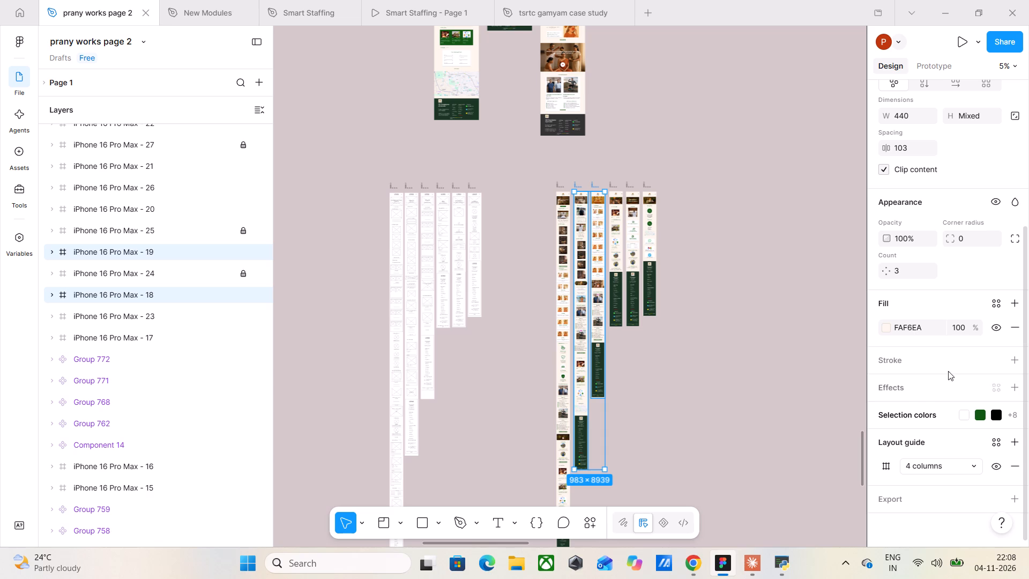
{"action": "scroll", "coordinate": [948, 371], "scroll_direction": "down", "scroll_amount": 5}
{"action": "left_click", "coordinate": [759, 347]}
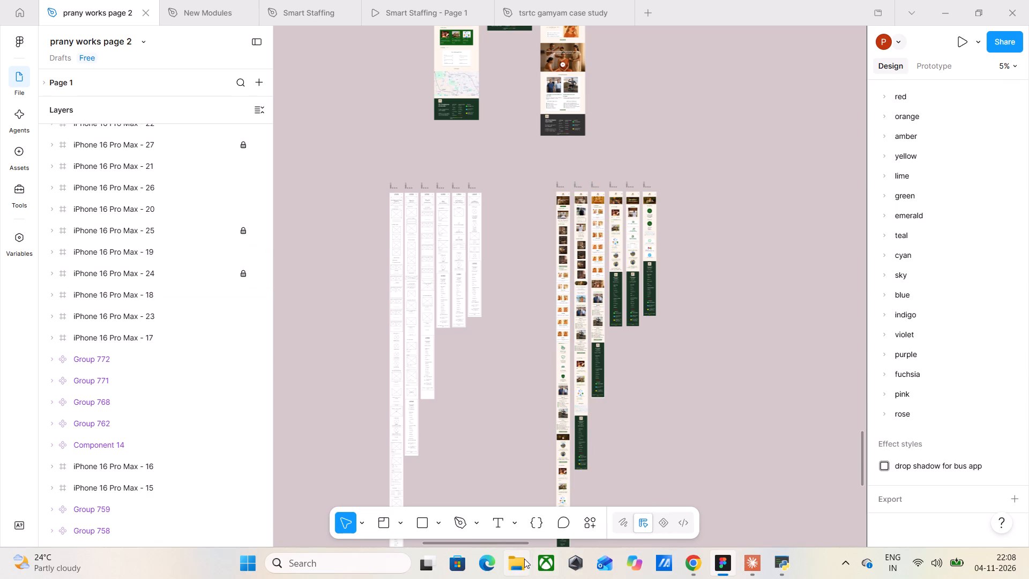
In File Explorer, delete the stray Blog image Property 1=Variant2 from the Downloads folder.
{"action": "double_click", "coordinate": [512, 565]}
{"action": "left_click", "coordinate": [512, 565]}
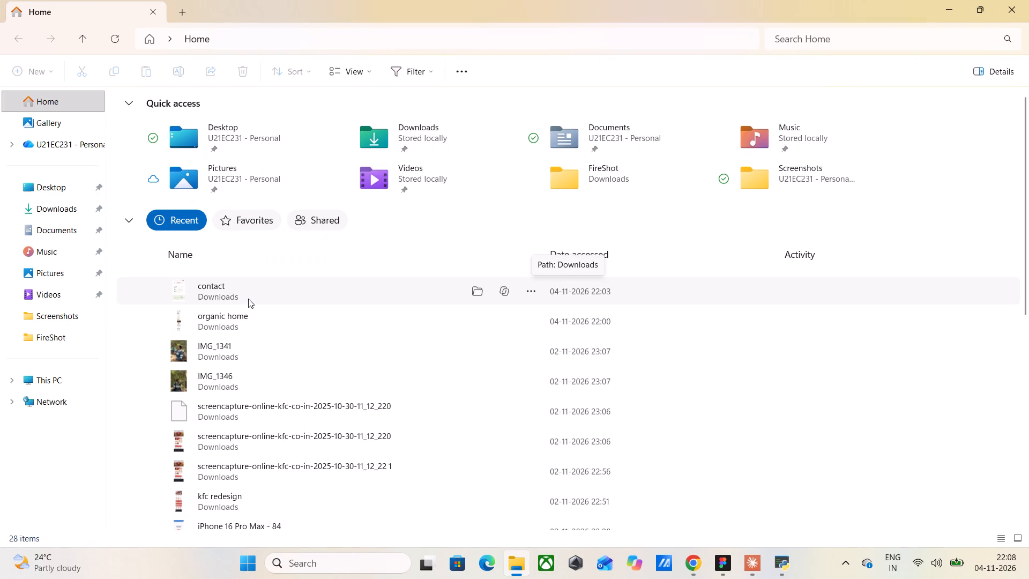
{"action": "left_click", "coordinate": [55, 211]}
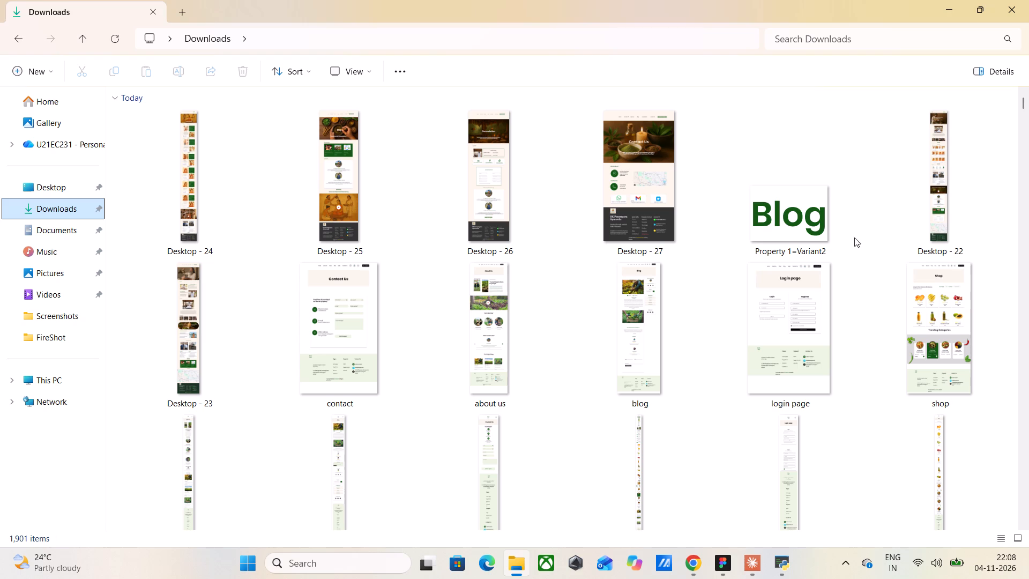
{"action": "left_click", "coordinate": [818, 231]}
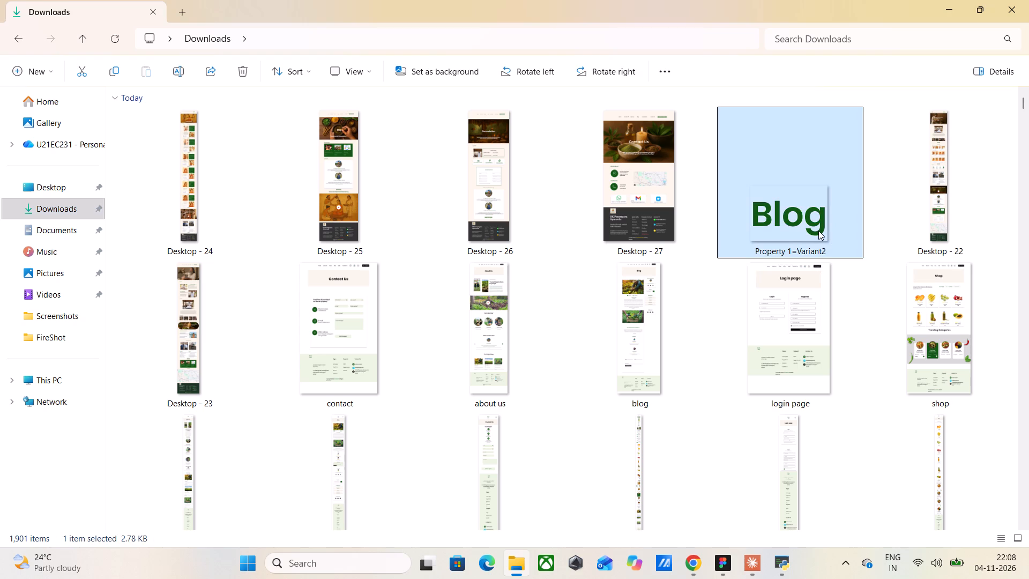
{"action": "key", "text": "Delete"}
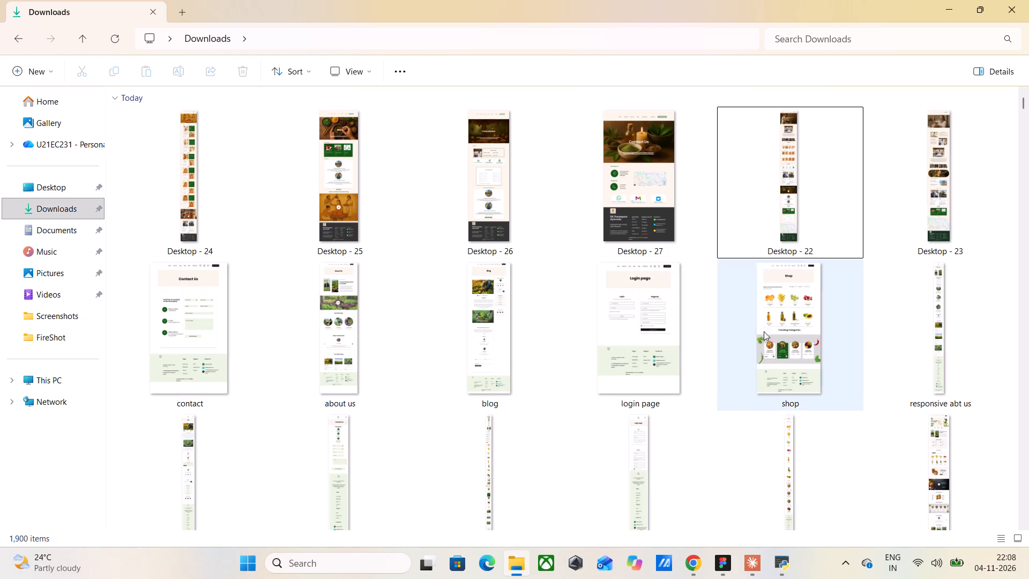
Back in Figma, export the six coloured Ayurveda mobile frames, iPhone 16 Pro Max - 17 through 22, as PNG at 4x.
{"action": "left_click", "coordinate": [720, 569]}
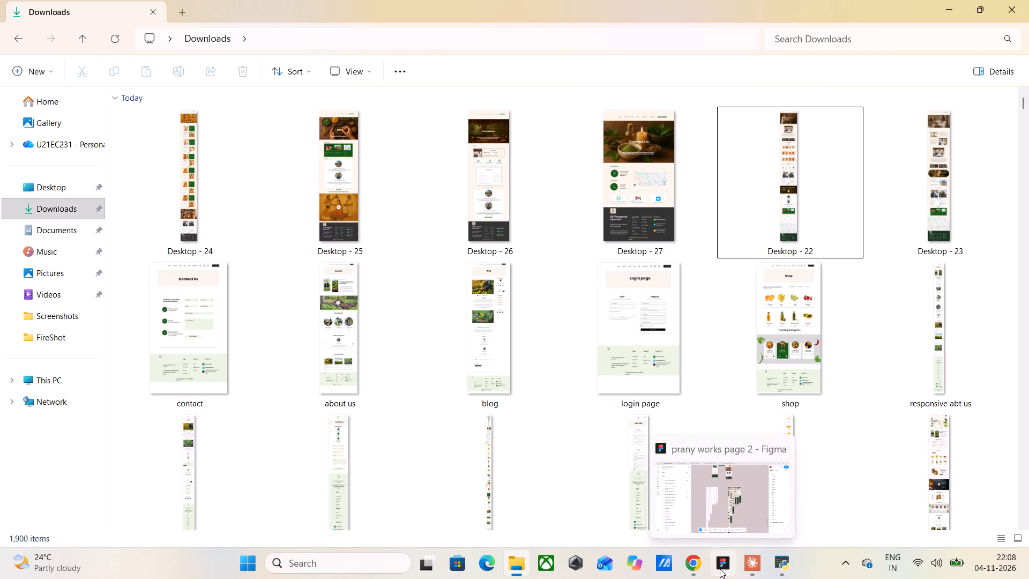
{"action": "left_click", "coordinate": [770, 343]}
{"action": "scroll", "coordinate": [610, 204], "scroll_direction": "up", "scroll_amount": 5, "text": "ctrl+alt"}
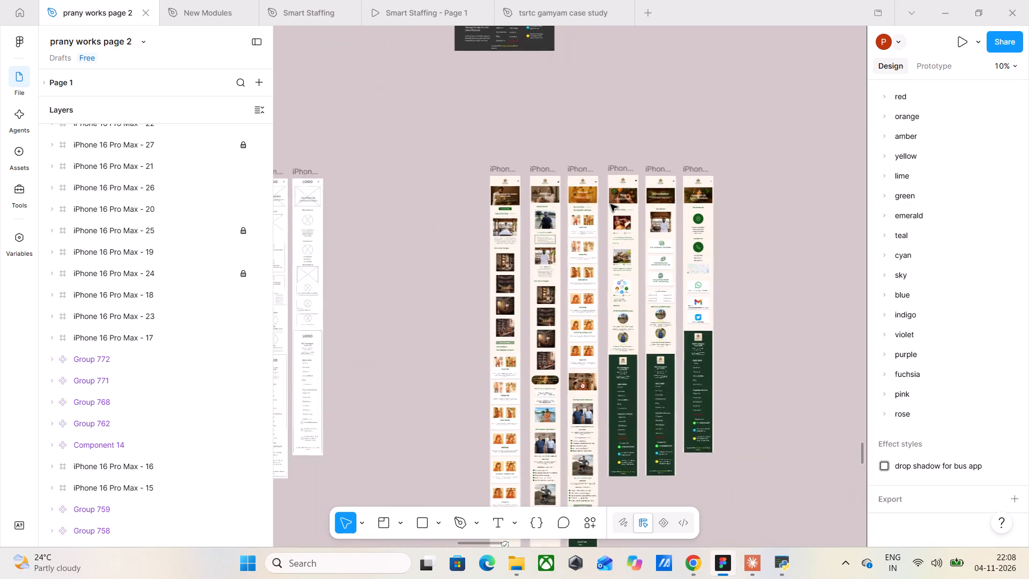
{"action": "scroll", "coordinate": [610, 204], "scroll_direction": "up", "scroll_amount": 4, "text": "ctrl+alt"}
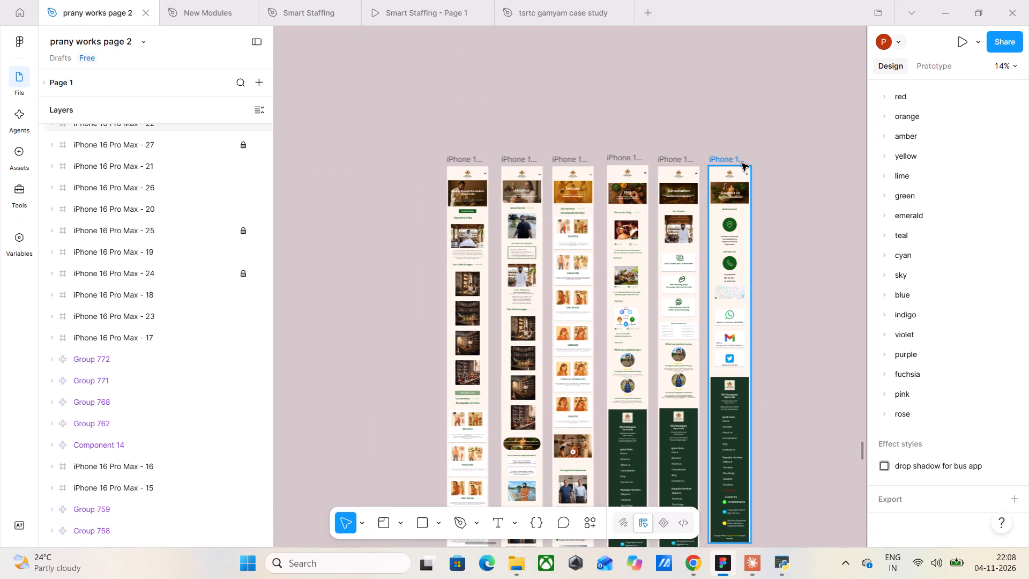
{"action": "left_click", "coordinate": [473, 161]}
{"action": "left_click", "coordinate": [523, 155], "text": "shift"}
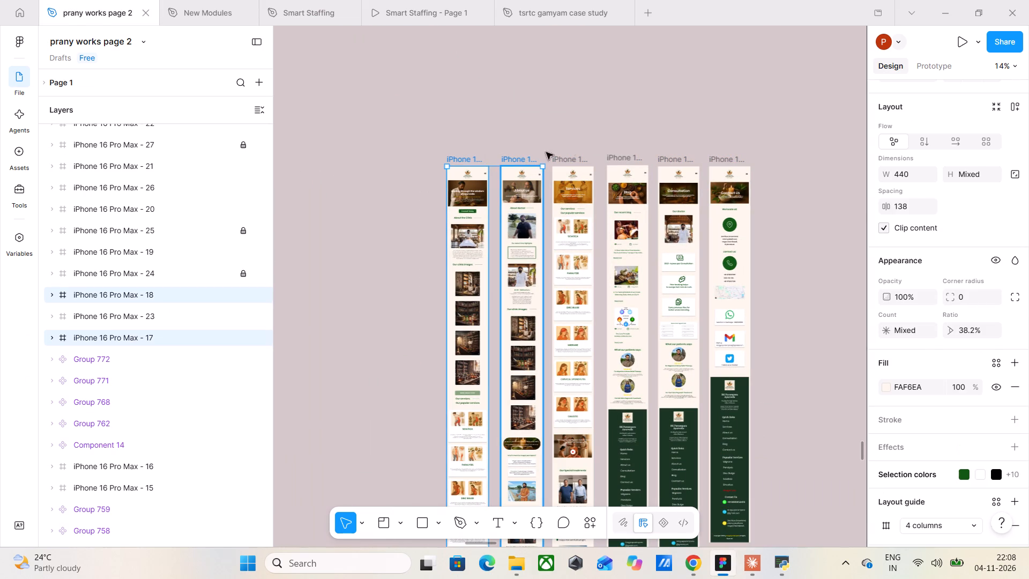
{"action": "left_click", "coordinate": [569, 154], "text": "shift"}
{"action": "left_click", "coordinate": [617, 155], "text": "shift"}
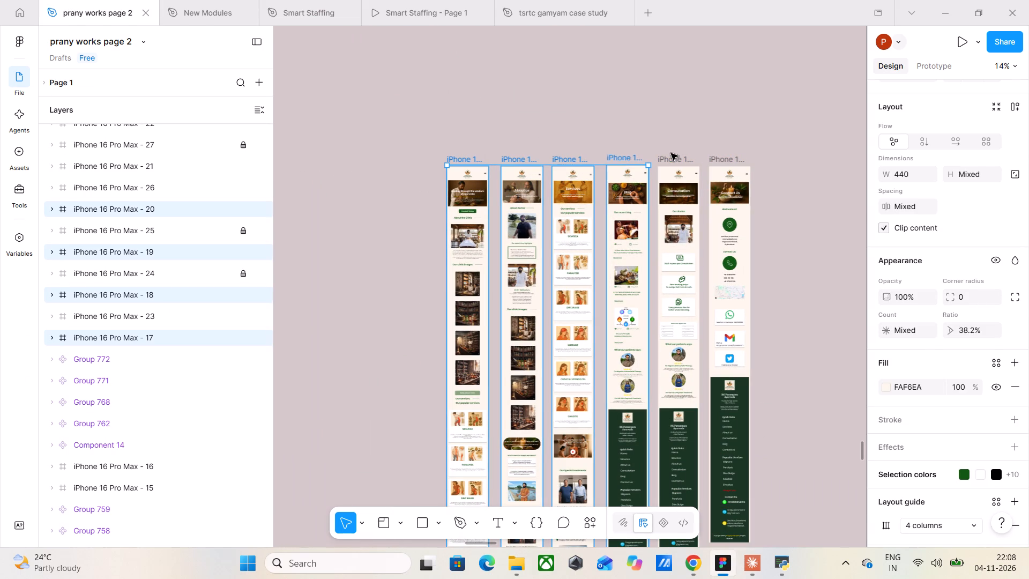
{"action": "left_click", "coordinate": [671, 153], "text": "shift"}
{"action": "left_click", "coordinate": [720, 152], "text": "shift"}
{"action": "left_click", "coordinate": [721, 158], "text": "shift"}
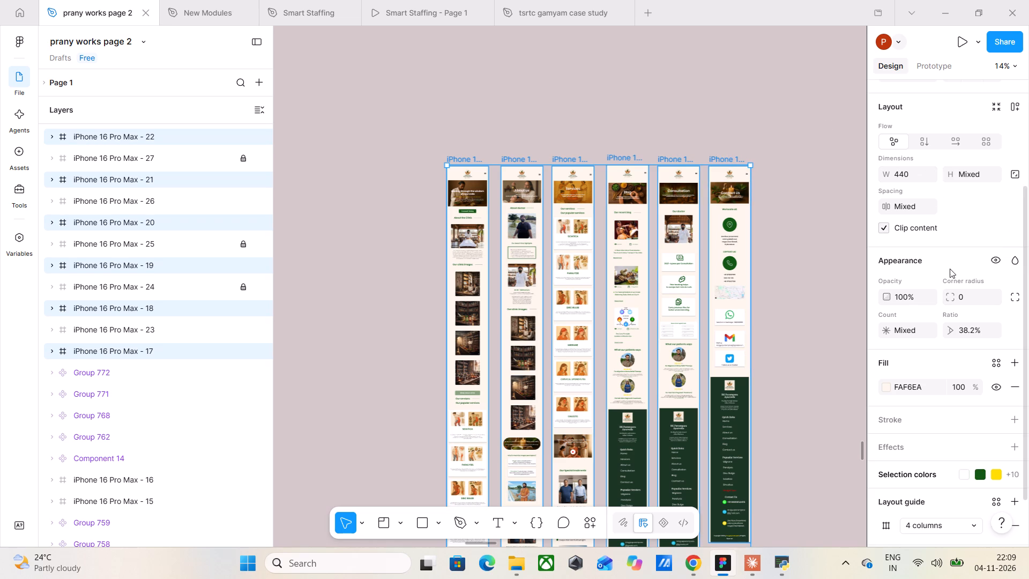
{"action": "scroll", "coordinate": [950, 269], "scroll_direction": "down", "scroll_amount": 10}
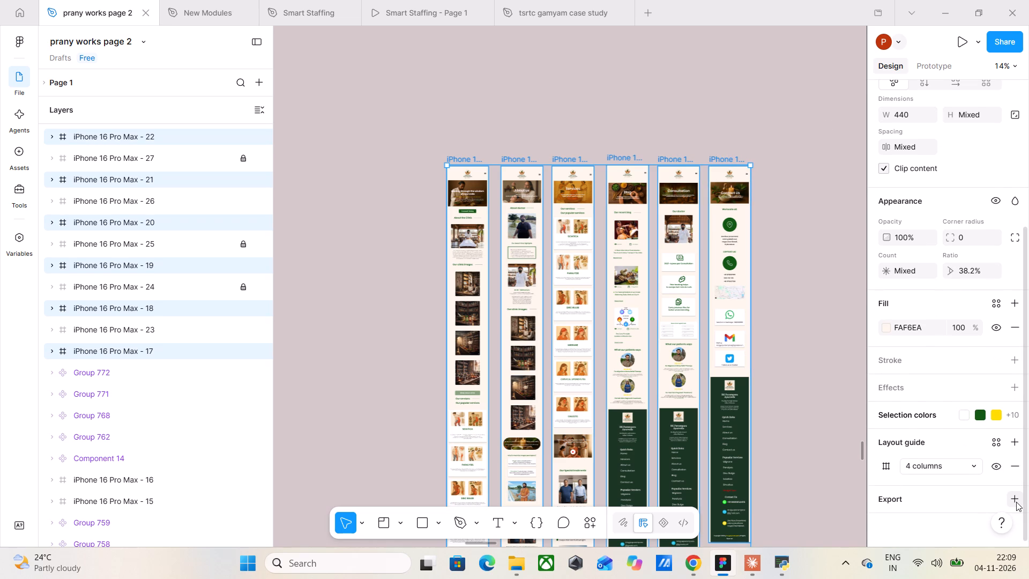
{"action": "left_click", "coordinate": [1016, 502]}
{"action": "scroll", "coordinate": [958, 388], "scroll_direction": "down", "scroll_amount": 5}
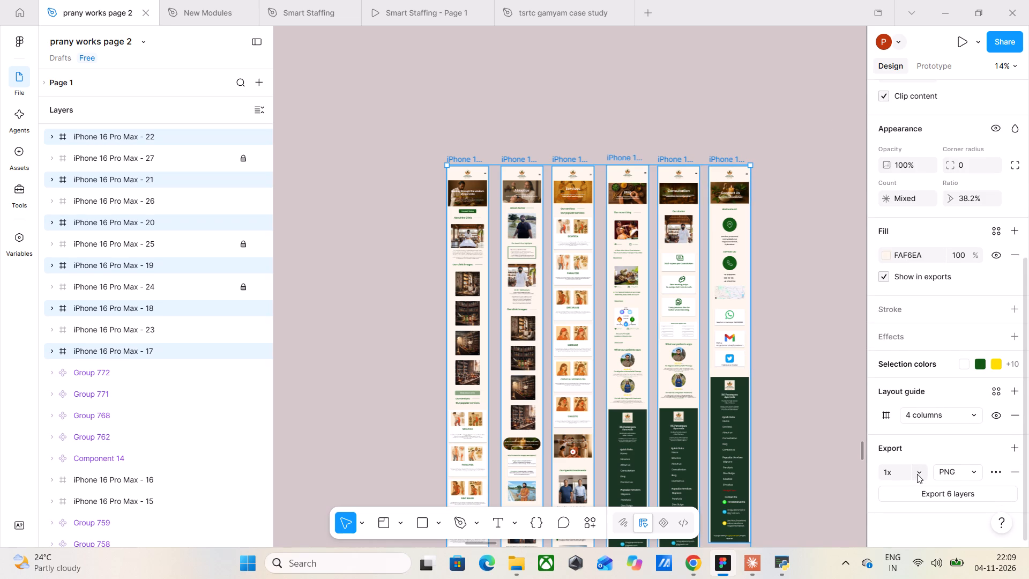
{"action": "left_click", "coordinate": [917, 474]}
{"action": "left_click", "coordinate": [911, 419]}
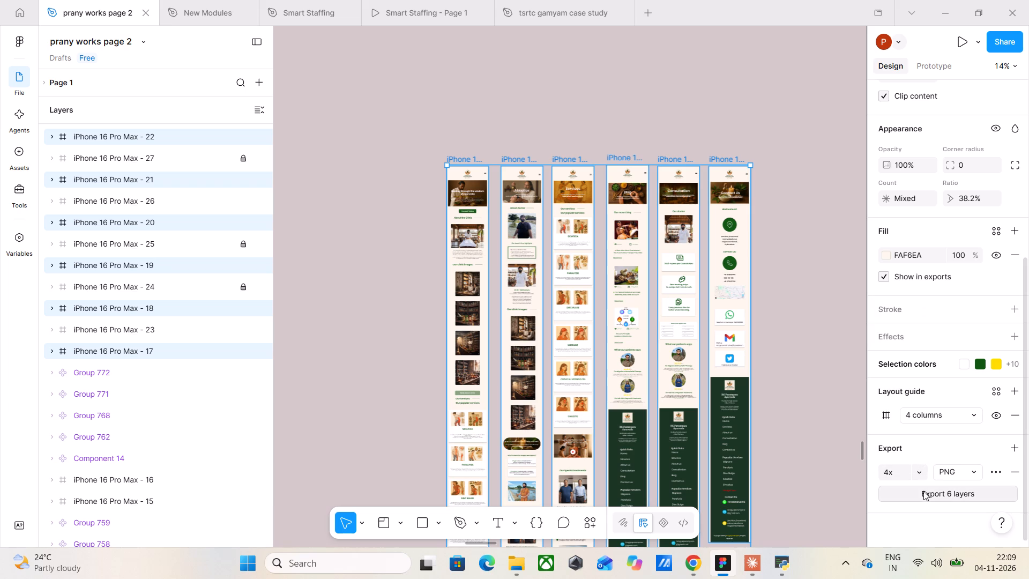
{"action": "left_click", "coordinate": [923, 491]}
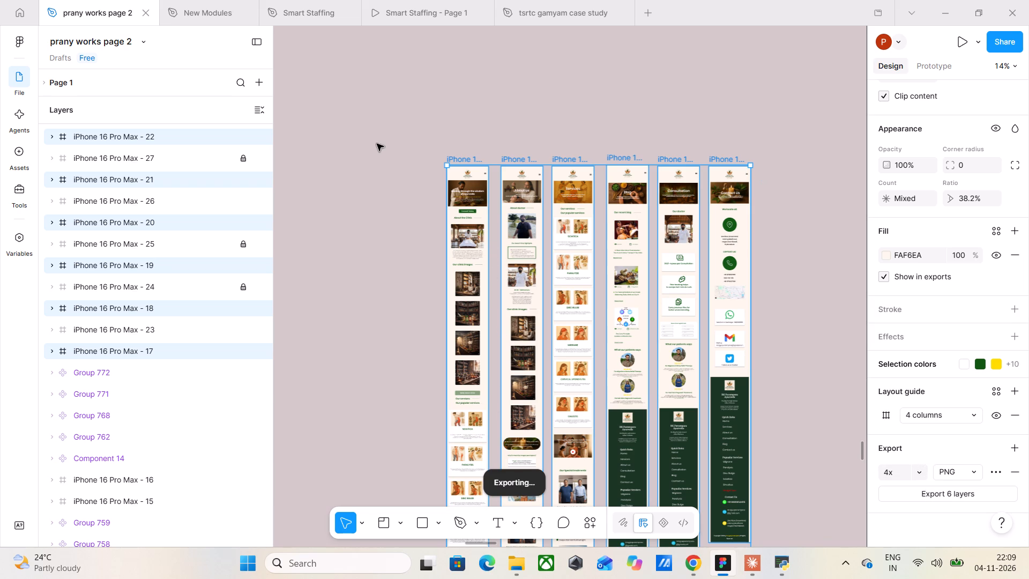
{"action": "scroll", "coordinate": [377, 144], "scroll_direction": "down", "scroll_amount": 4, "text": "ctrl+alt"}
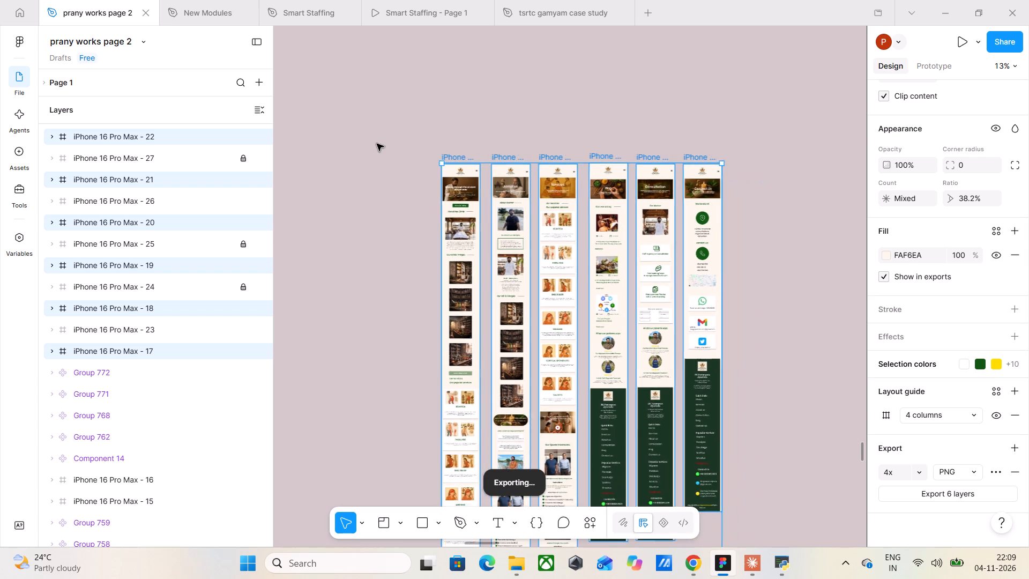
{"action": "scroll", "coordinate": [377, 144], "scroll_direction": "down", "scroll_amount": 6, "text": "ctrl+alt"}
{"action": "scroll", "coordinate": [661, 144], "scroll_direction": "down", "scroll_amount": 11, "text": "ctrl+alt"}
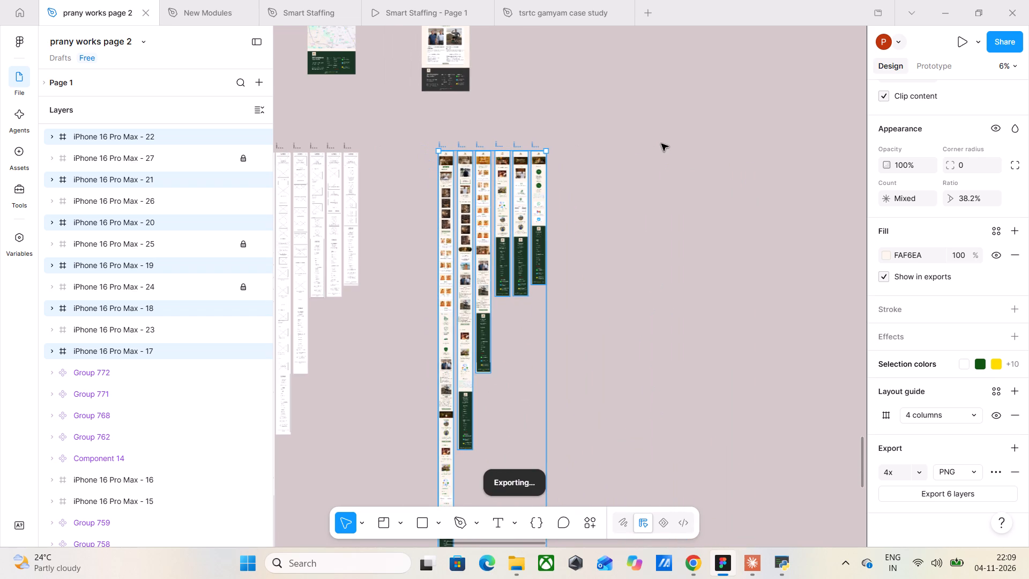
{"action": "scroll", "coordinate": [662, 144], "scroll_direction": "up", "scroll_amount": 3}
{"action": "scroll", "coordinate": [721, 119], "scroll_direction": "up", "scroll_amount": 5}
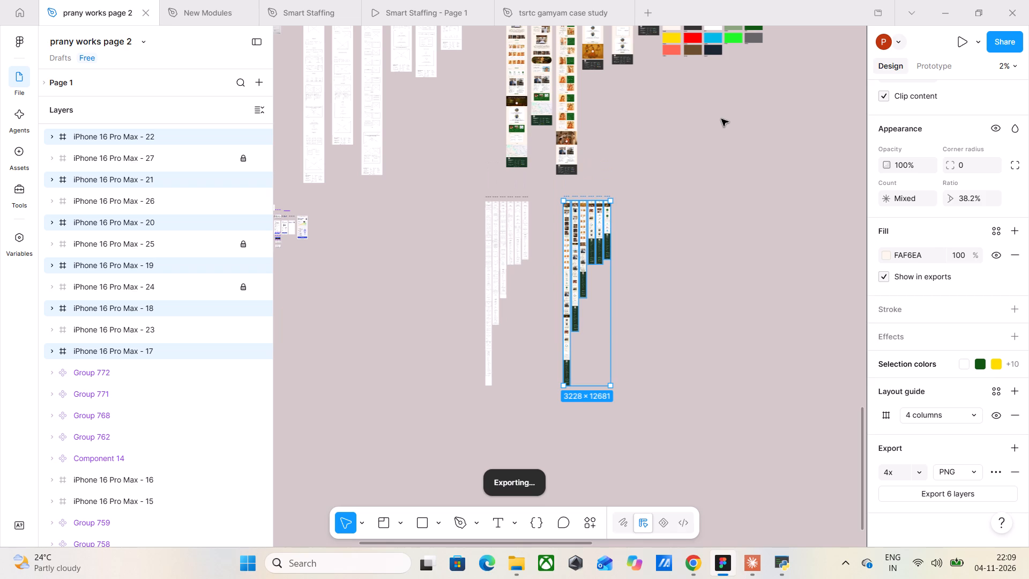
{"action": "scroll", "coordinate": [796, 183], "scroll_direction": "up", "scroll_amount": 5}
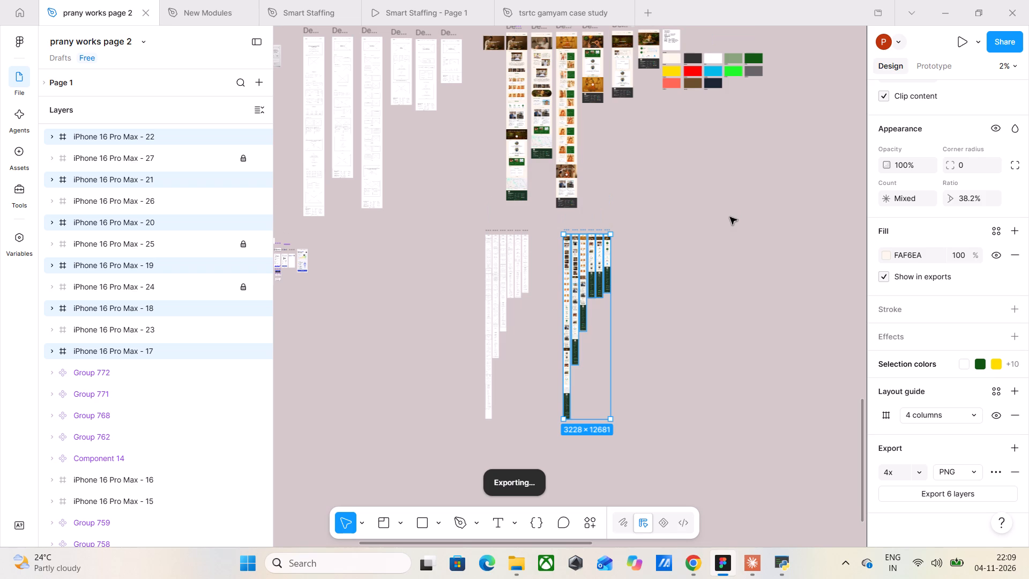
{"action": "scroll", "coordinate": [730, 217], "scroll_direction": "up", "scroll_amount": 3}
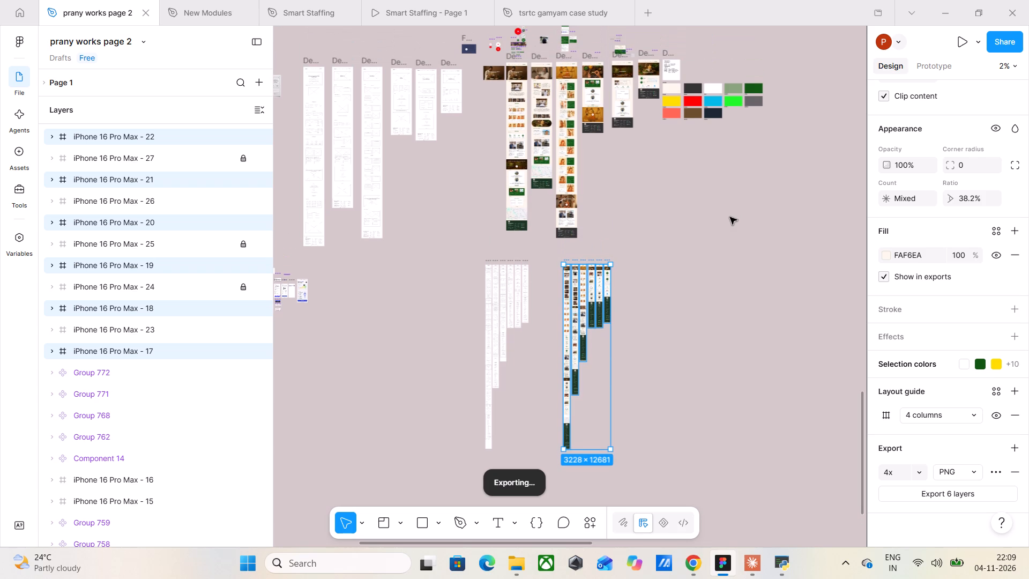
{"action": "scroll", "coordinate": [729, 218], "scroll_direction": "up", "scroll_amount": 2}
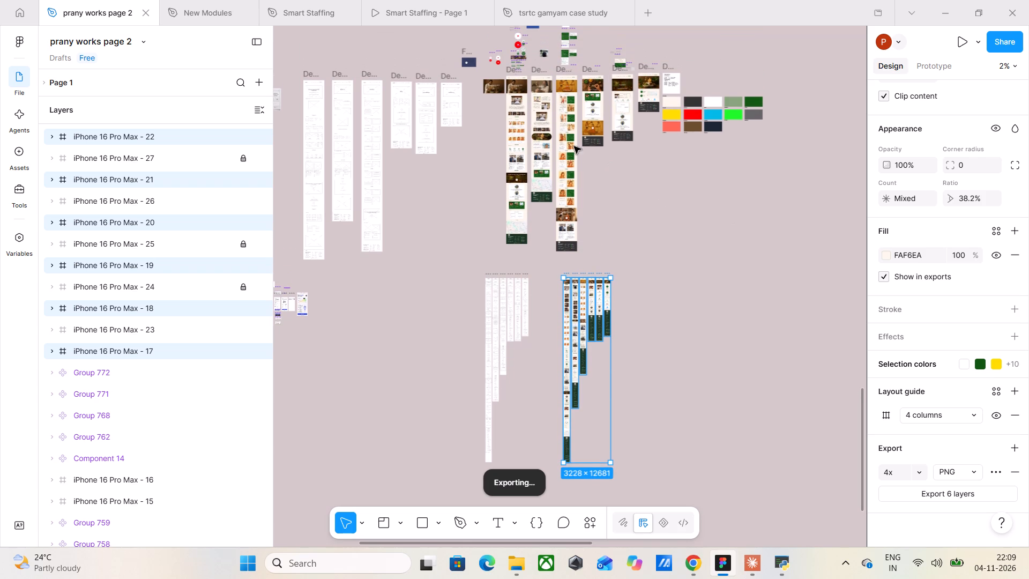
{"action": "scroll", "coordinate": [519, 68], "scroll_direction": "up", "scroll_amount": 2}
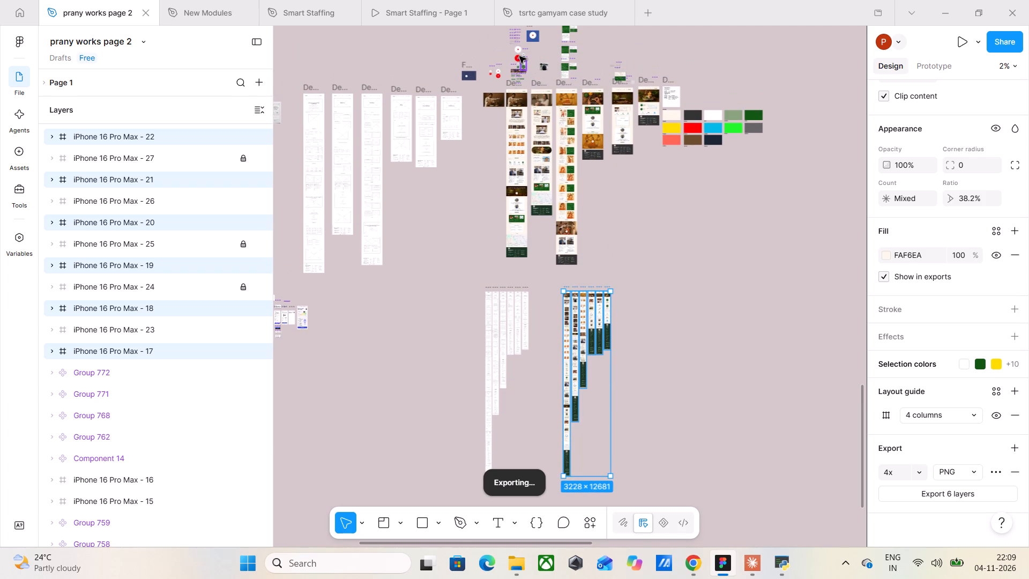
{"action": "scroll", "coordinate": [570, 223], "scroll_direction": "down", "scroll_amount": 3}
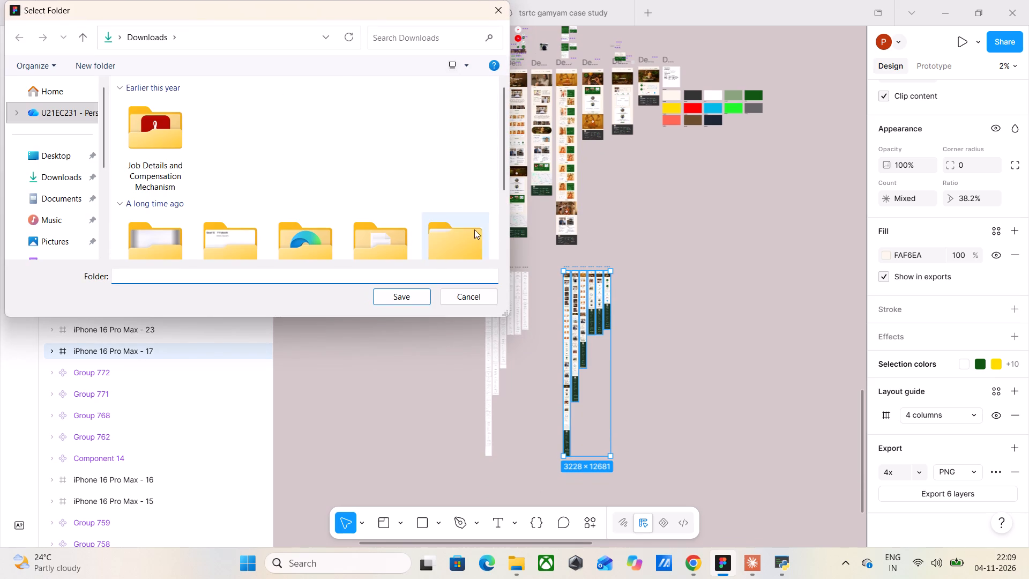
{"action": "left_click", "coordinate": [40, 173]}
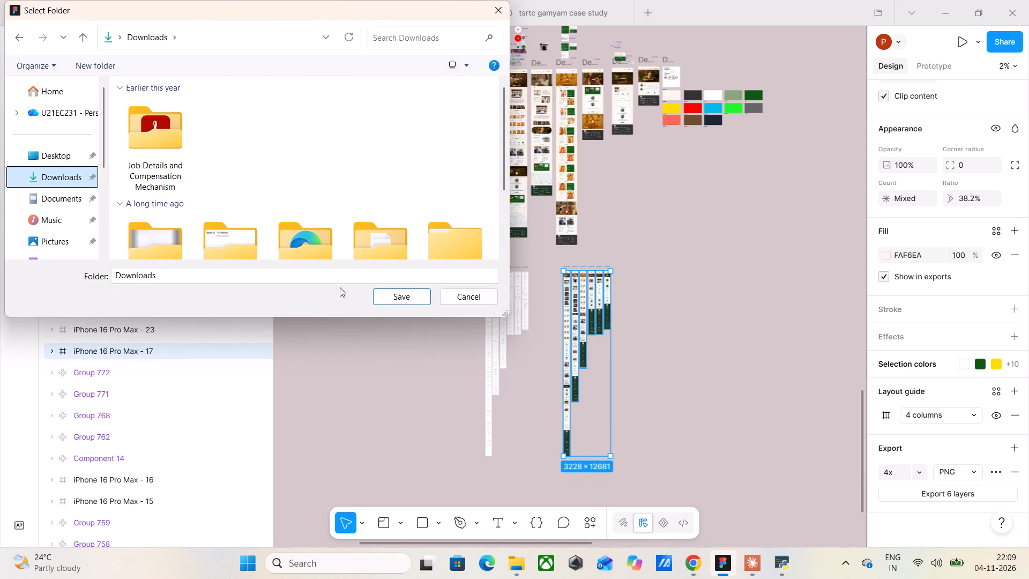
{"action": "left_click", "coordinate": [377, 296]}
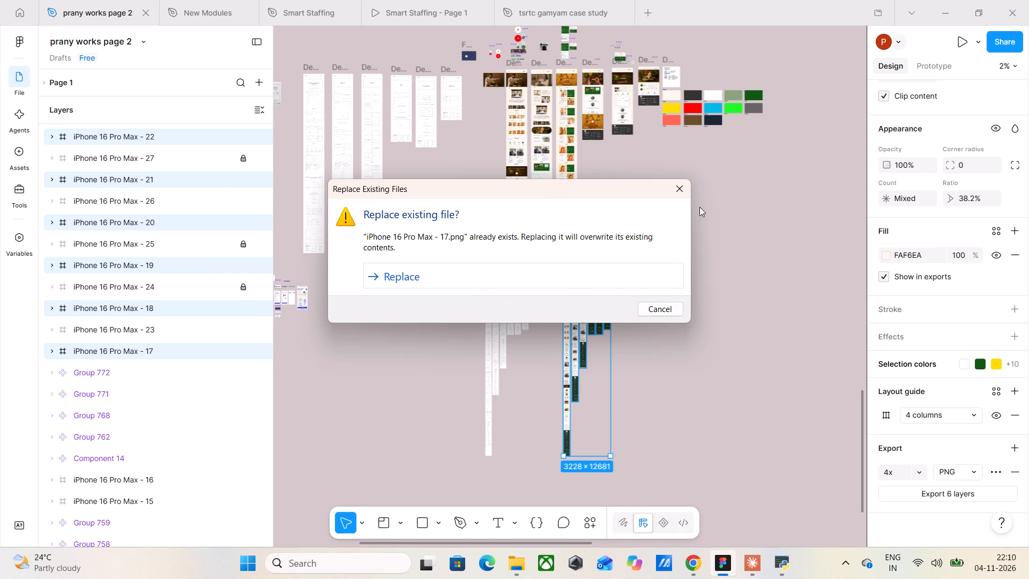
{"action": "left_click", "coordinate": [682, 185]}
Look over the Ayurveda mobile frames and the neighbouring wireframes, app screens and desktop designs on the canvas.
{"action": "scroll", "coordinate": [593, 287], "scroll_direction": "up", "scroll_amount": 3, "text": "ctrl+alt"}
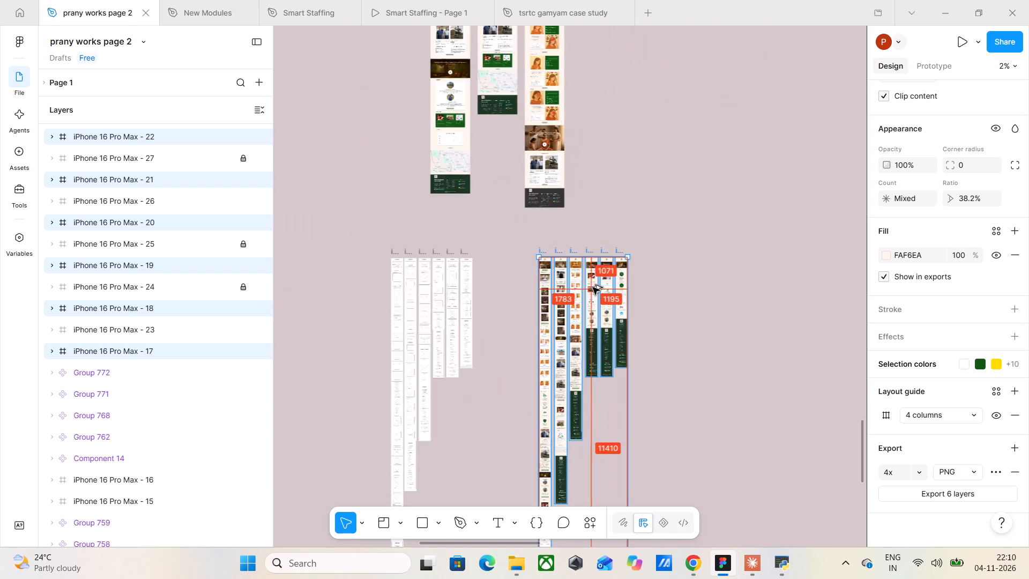
{"action": "scroll", "coordinate": [593, 287], "scroll_direction": "up", "scroll_amount": 13, "text": "ctrl+alt"}
{"action": "scroll", "coordinate": [756, 203], "scroll_direction": "down", "scroll_amount": 11, "text": "ctrl+alt"}
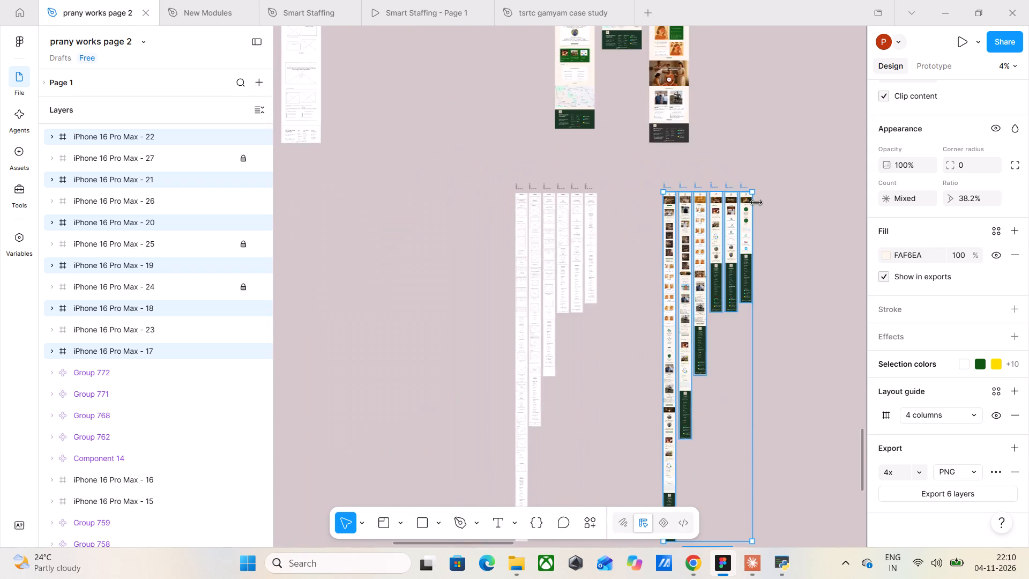
{"action": "scroll", "coordinate": [756, 203], "scroll_direction": "down", "scroll_amount": 6, "text": "ctrl+alt"}
{"action": "scroll", "coordinate": [623, 212], "scroll_direction": "up", "scroll_amount": 2}
{"action": "scroll", "coordinate": [484, 244], "scroll_direction": "up", "scroll_amount": 10, "text": "ctrl+alt"}
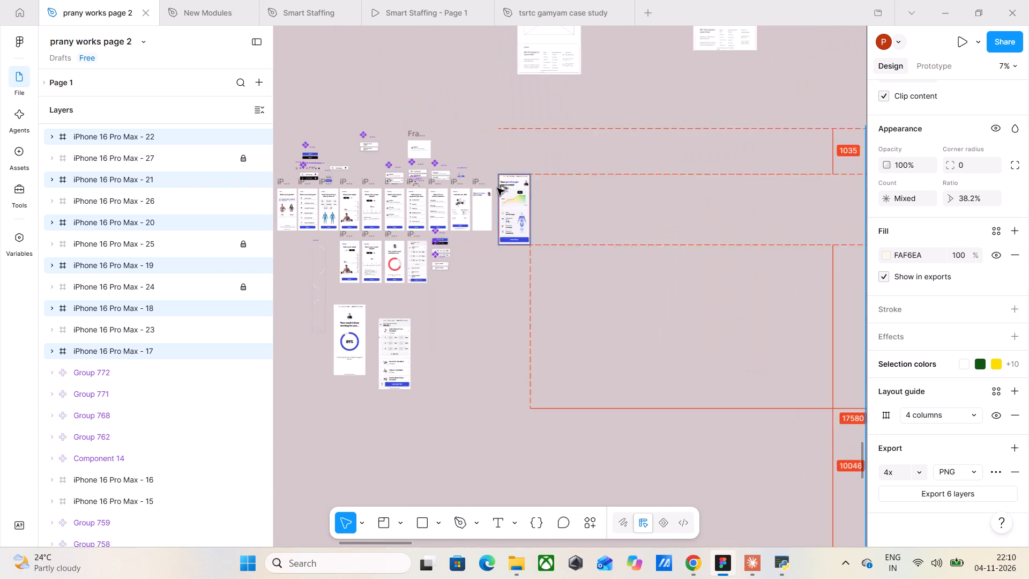
{"action": "scroll", "coordinate": [495, 186], "scroll_direction": "up", "scroll_amount": 4, "text": "ctrl+alt"}
{"action": "scroll", "coordinate": [495, 186], "scroll_direction": "down", "scroll_amount": 16, "text": "ctrl+alt"}
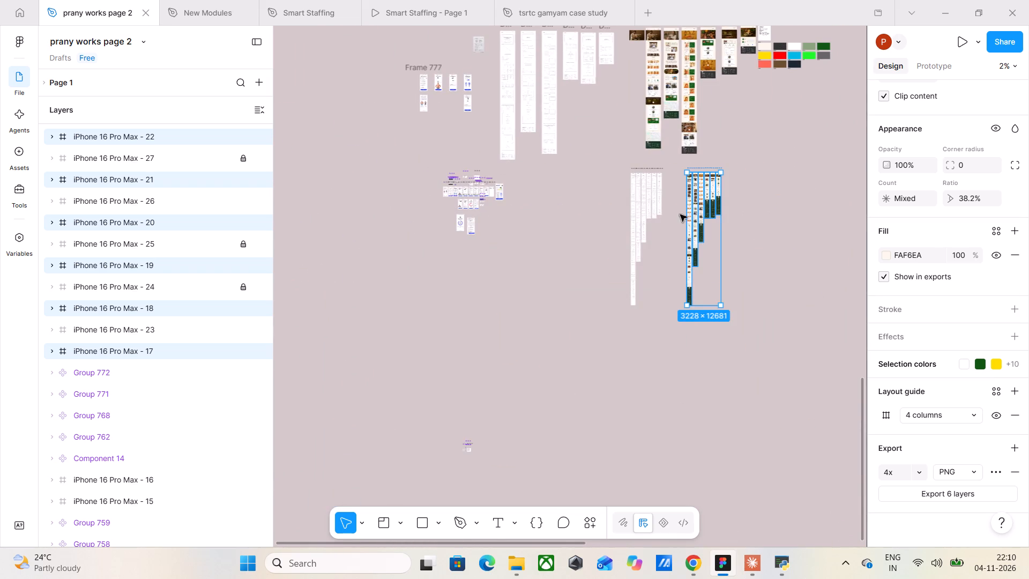
{"action": "scroll", "coordinate": [734, 212], "scroll_direction": "up", "scroll_amount": 4}
{"action": "scroll", "coordinate": [999, 363], "scroll_direction": "down", "scroll_amount": 3}
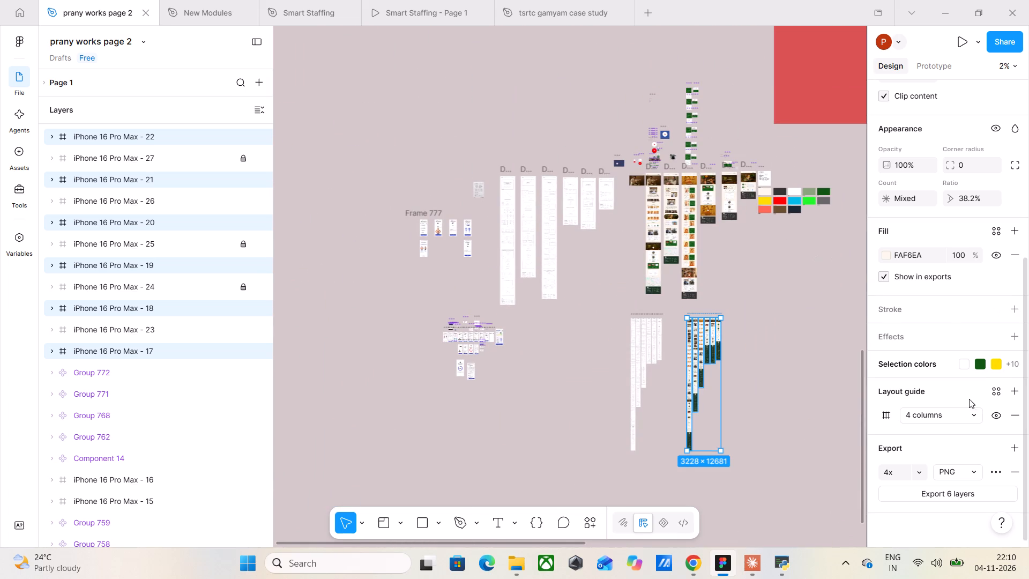
Export the six selected Ayurveda mobile frames, iPhone 16 Pro Max - 17 through 22, again as PNG at 4x.
{"action": "left_click", "coordinate": [964, 488]}
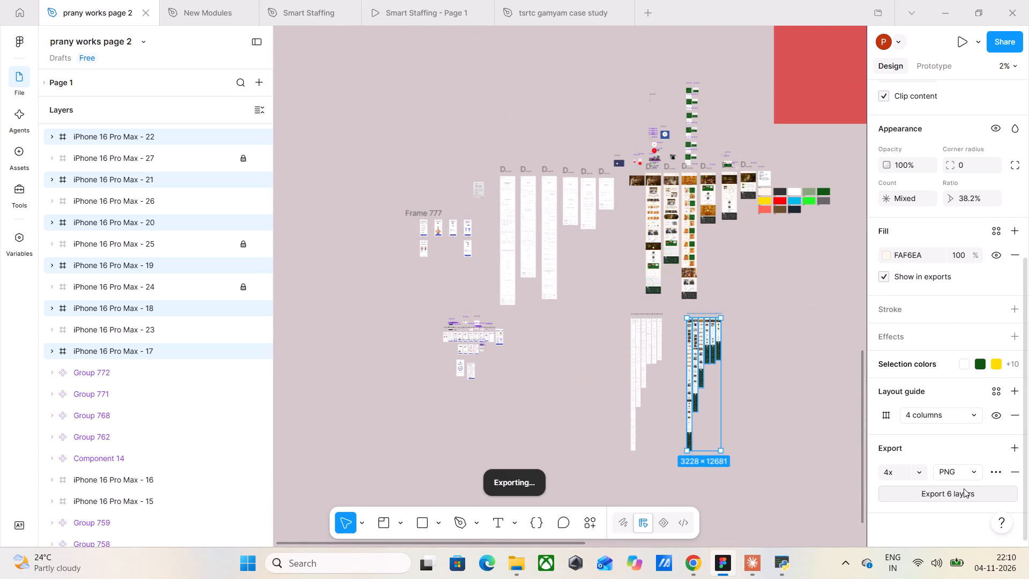